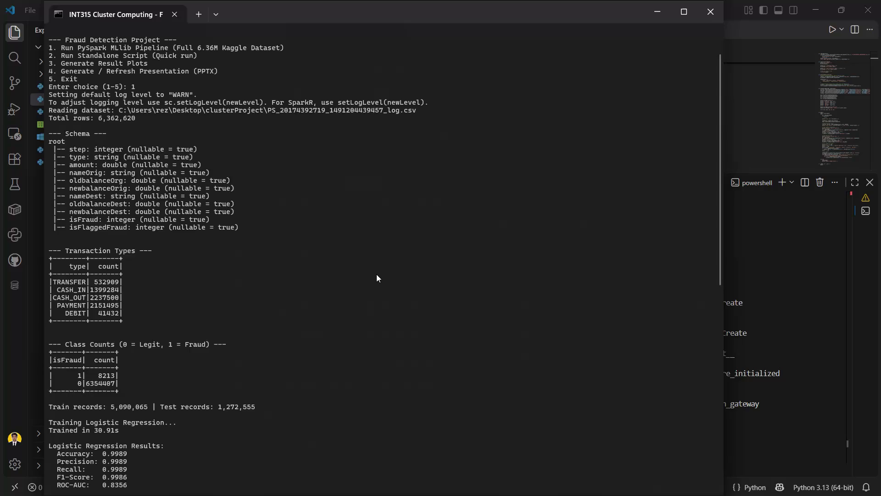
Review the PySpark pipeline output, from the dataset schema and class counts to the Logistic Regression and Decision Tree comparison.
scroll(376, 274, "up", 1)
scroll(376, 274, "down", 4)
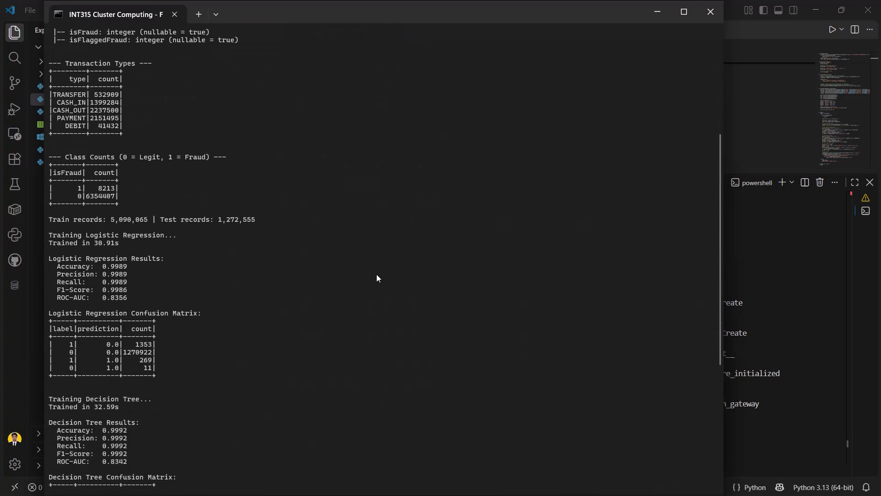
scroll(376, 274, "down", 4)
scroll(376, 274, "up", 5)
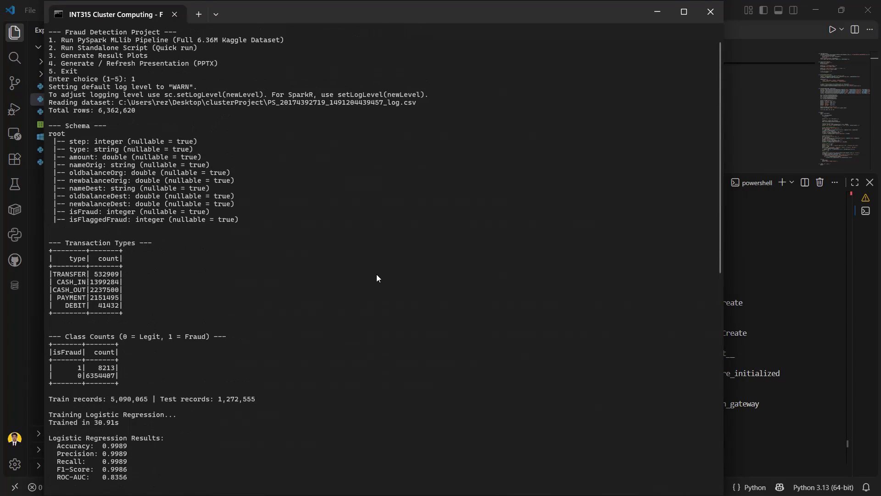
scroll(376, 274, "up", 1)
scroll(376, 274, "up", 2, "ctrl")
scroll(376, 274, "down", 1)
scroll(376, 274, "down", 1, "ctrl")
scroll(376, 274, "up", 2)
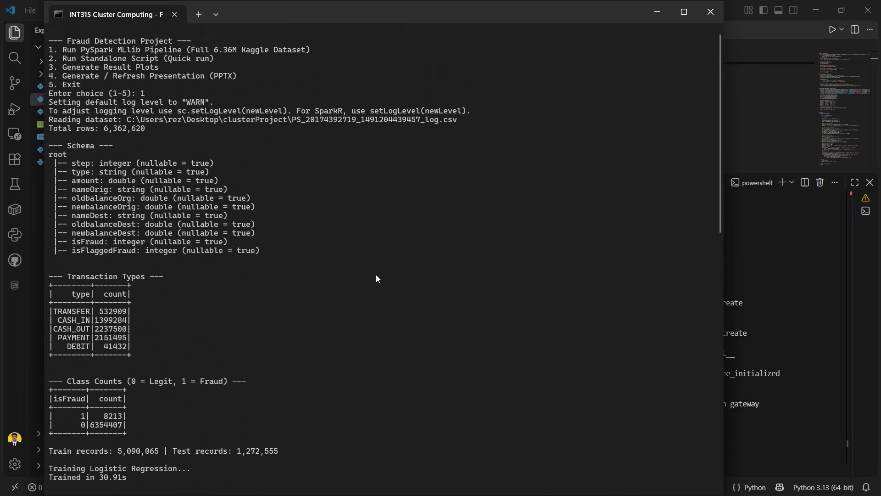
scroll(376, 275, "down", 4)
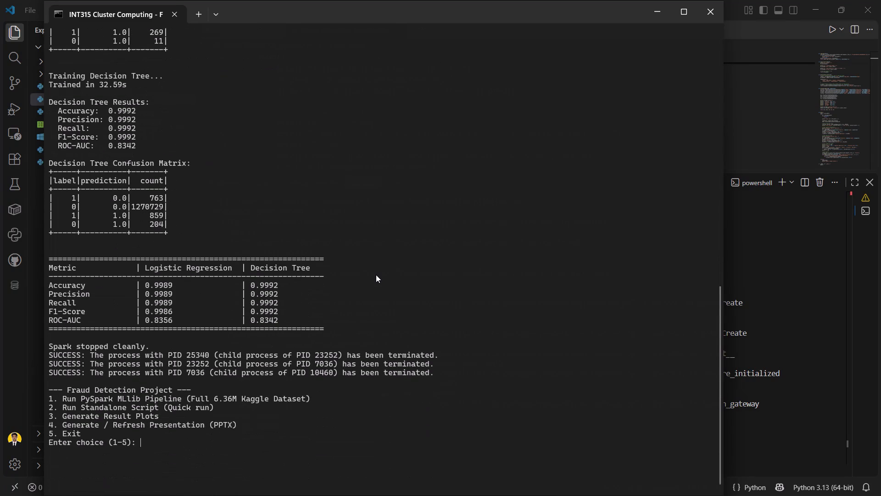
scroll(376, 275, "up", 1)
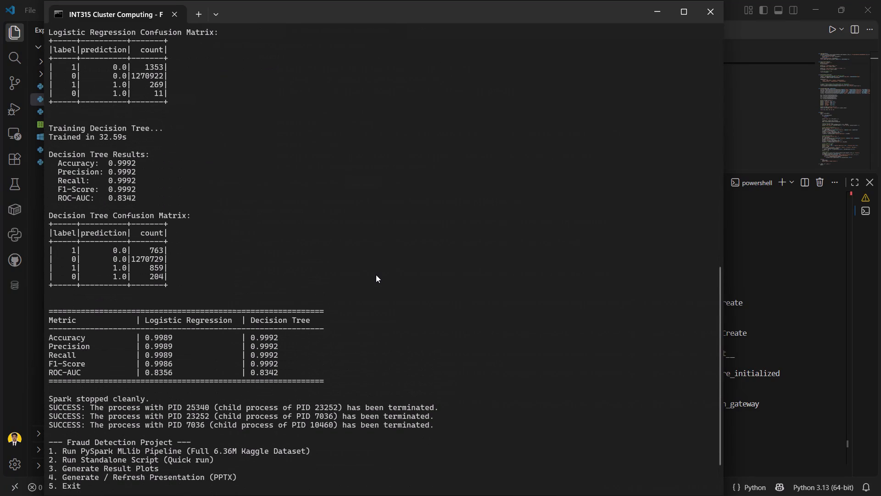
scroll(376, 275, "up", 1)
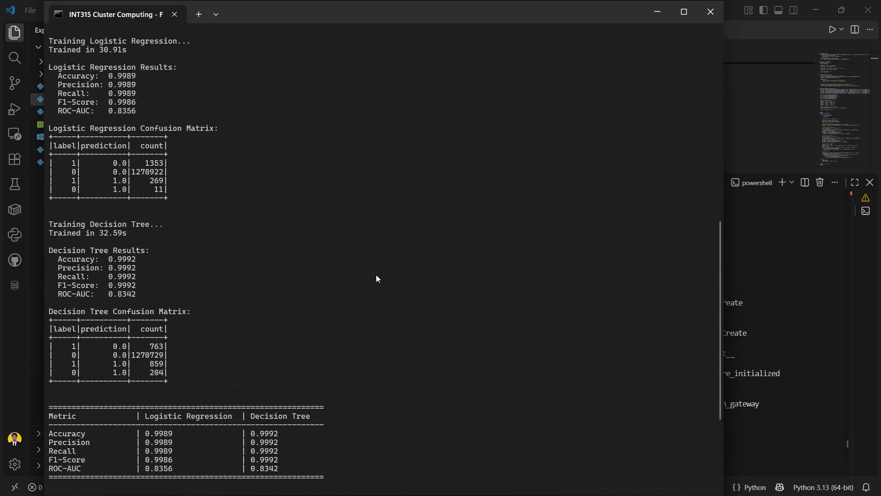
scroll(376, 275, "down", 2, "ctrl")
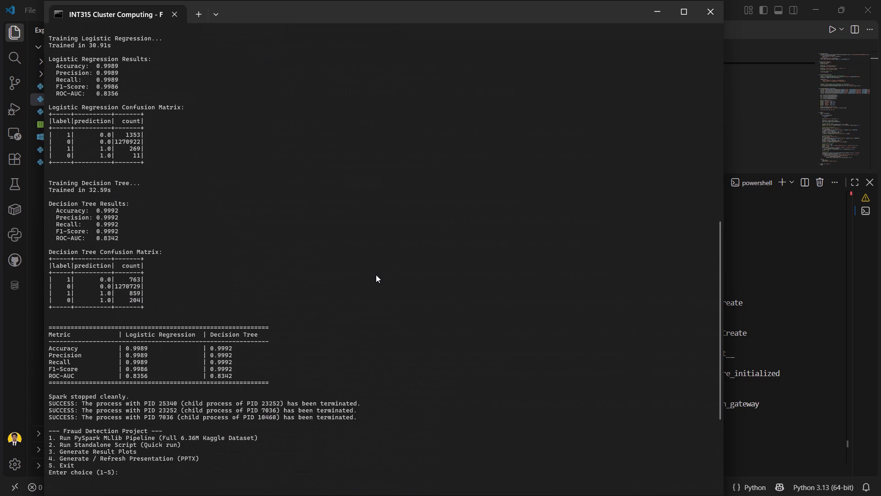
Capture a screenshot of the terminal output from the project menu through the Logistic Regression results, at a text size that fits them.
scroll(376, 275, "up", 4)
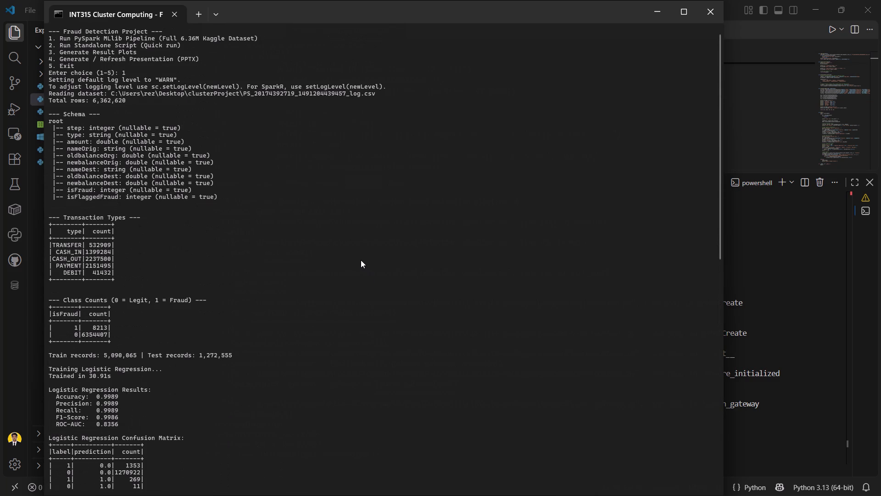
key("ctrl+minus")
key("ctrl+plus")
key("ctrl+plus")
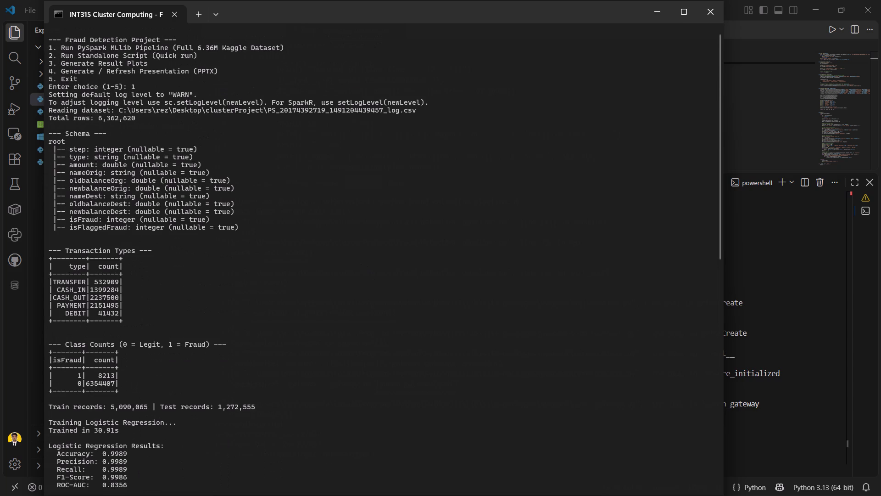
key("Print")
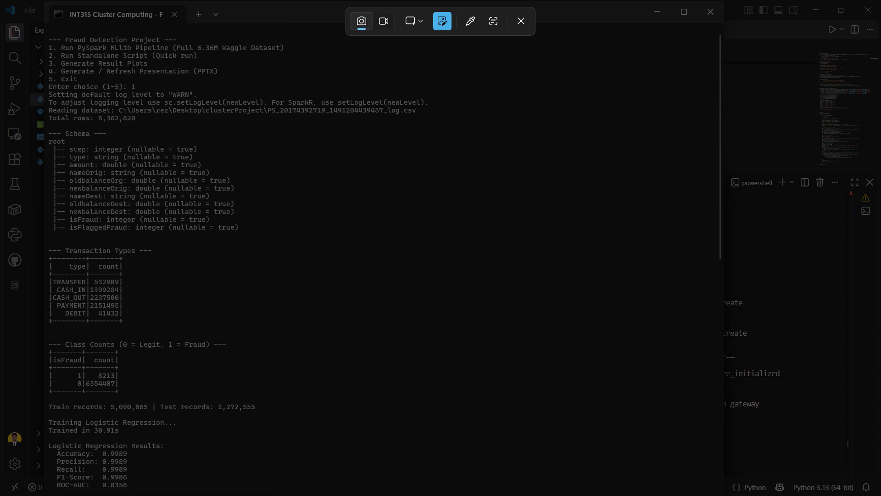
left_click_drag(45, 6, 256, 227)
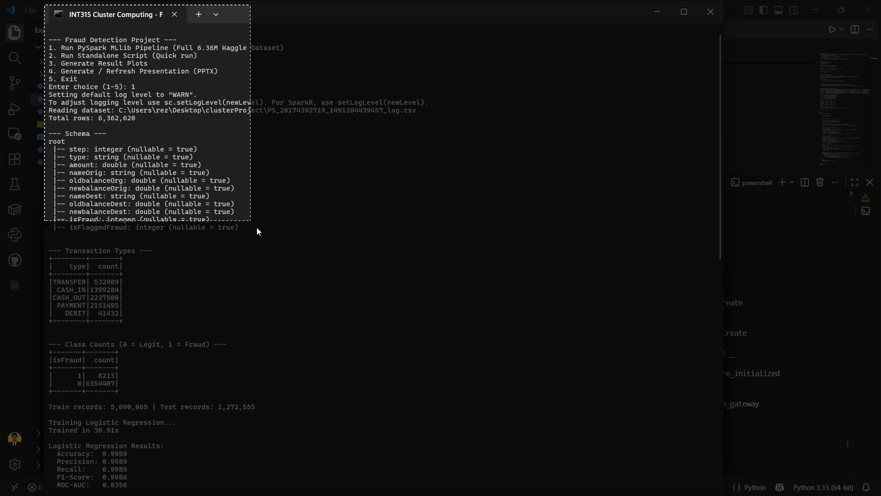
left_click_drag(256, 227, 396, 478)
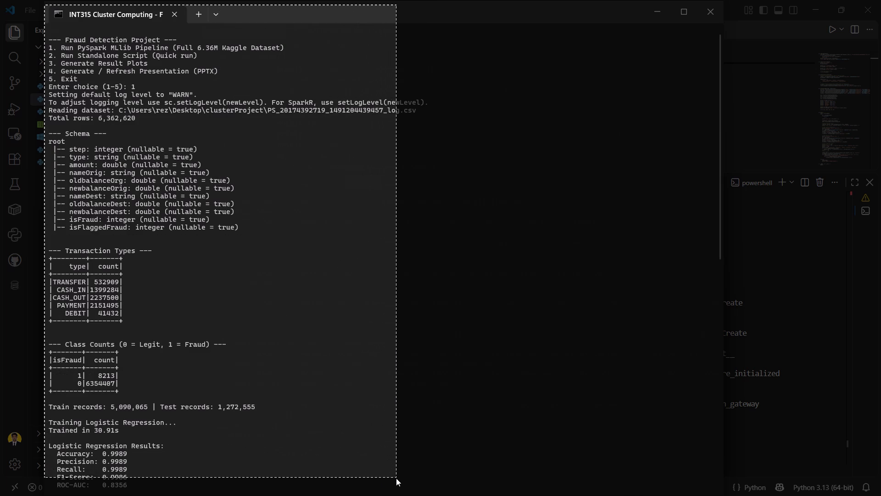
left_click_drag(396, 478, 434, 491)
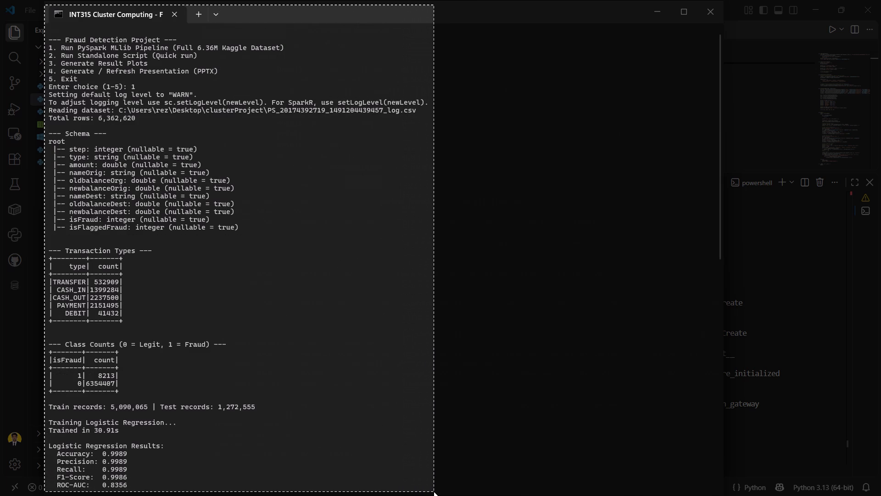
left_click_drag(434, 491, 432, 490)
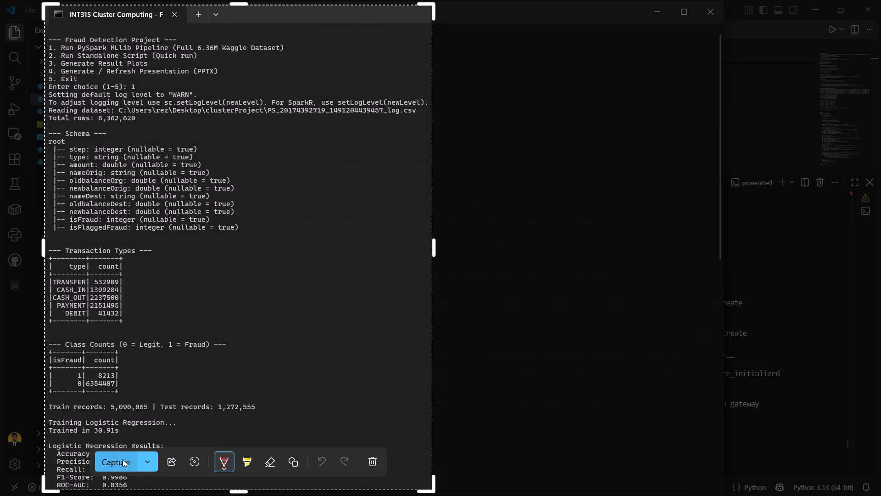
left_click(113, 460)
Capture a screenshot of the remaining output, from the Logistic Regression confusion matrix through the comparison table to the menu prompt.
scroll(198, 396, "down", 2)
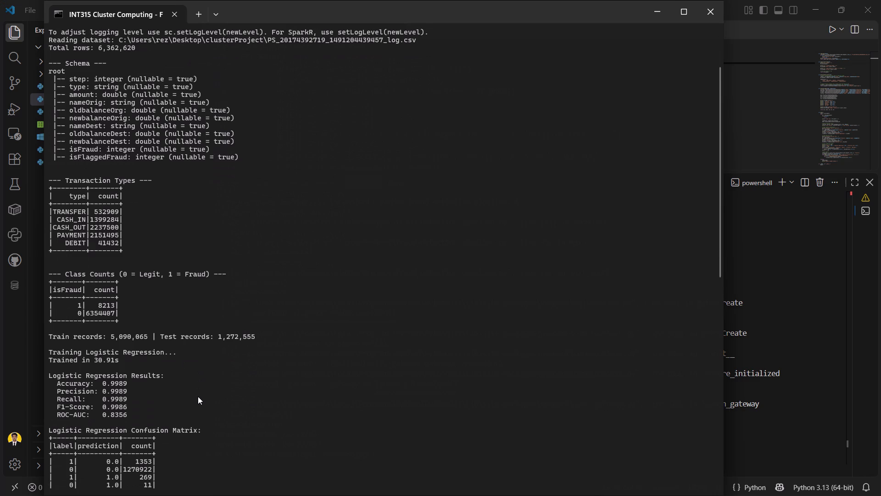
scroll(198, 396, "down", 3)
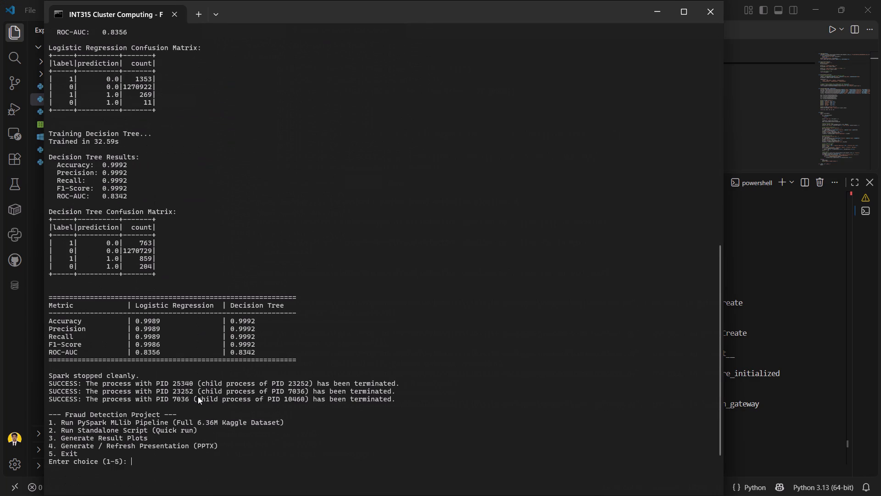
scroll(198, 396, "up", 1)
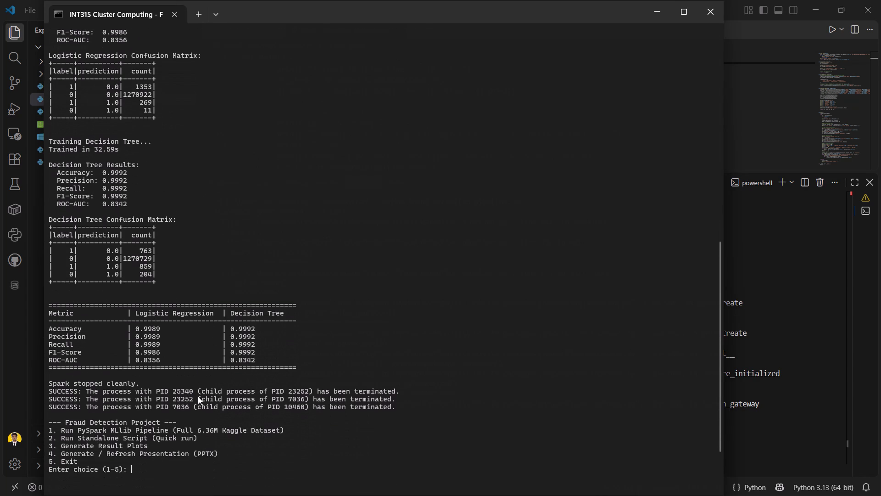
key("Print")
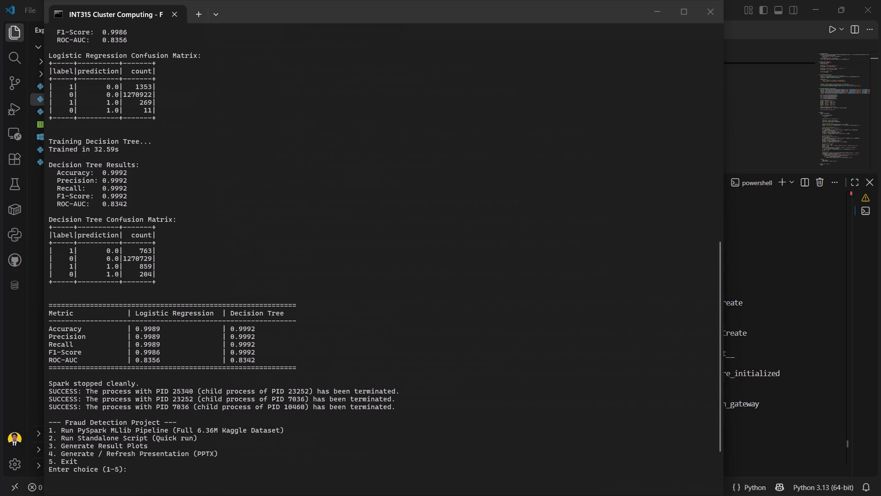
left_click_drag(46, 49, 302, 383)
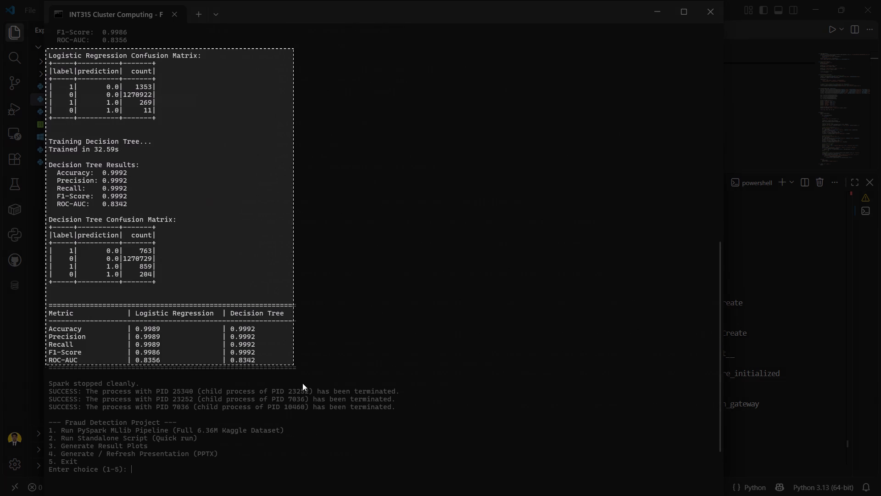
left_click_drag(302, 383, 406, 491)
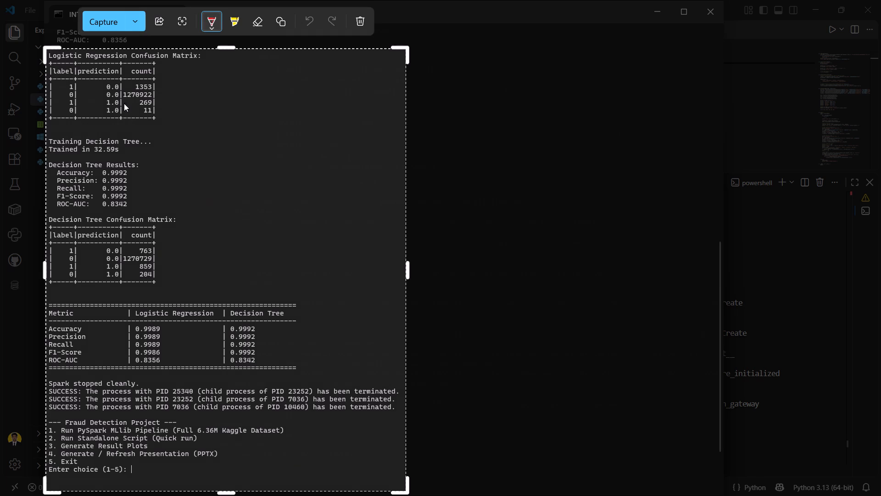
left_click(105, 24)
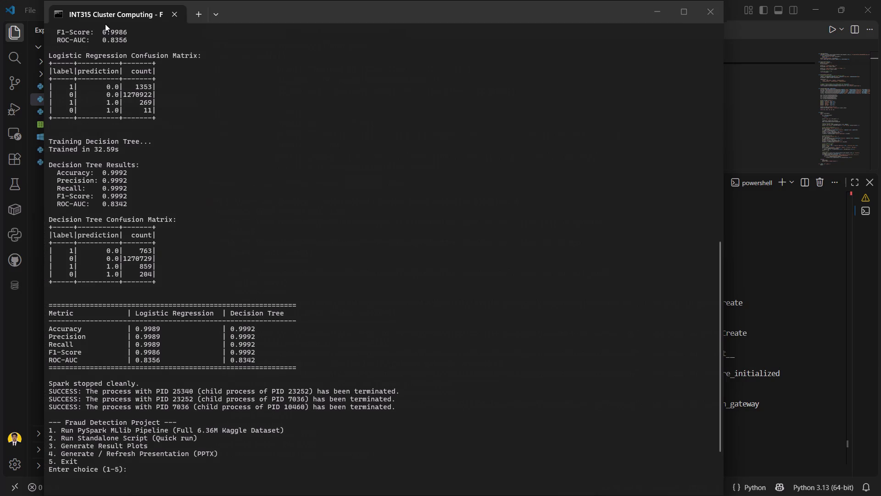
Run menu option 3, Generate Result Plots, in the Fraud Detection Project terminal.
left_click(166, 464)
key("3")
key("Return")
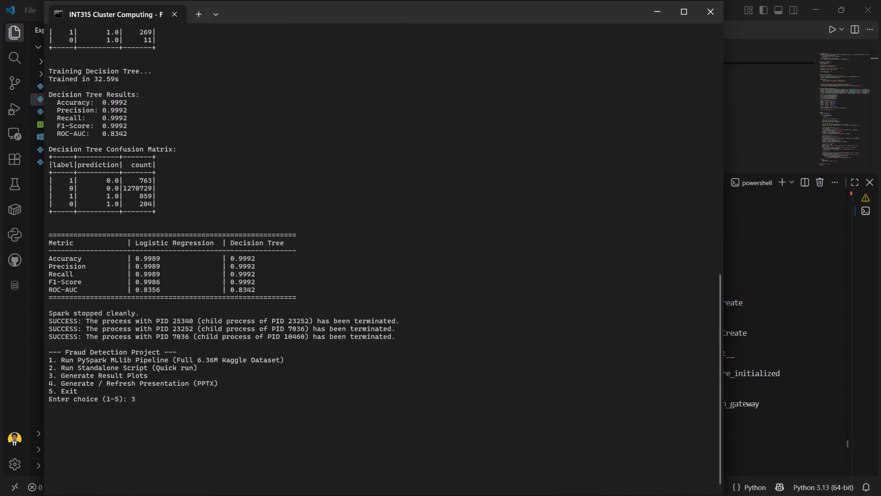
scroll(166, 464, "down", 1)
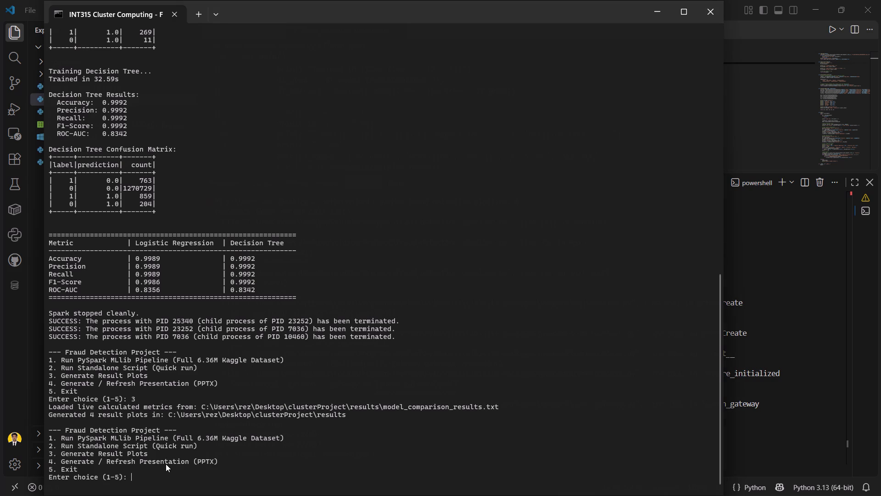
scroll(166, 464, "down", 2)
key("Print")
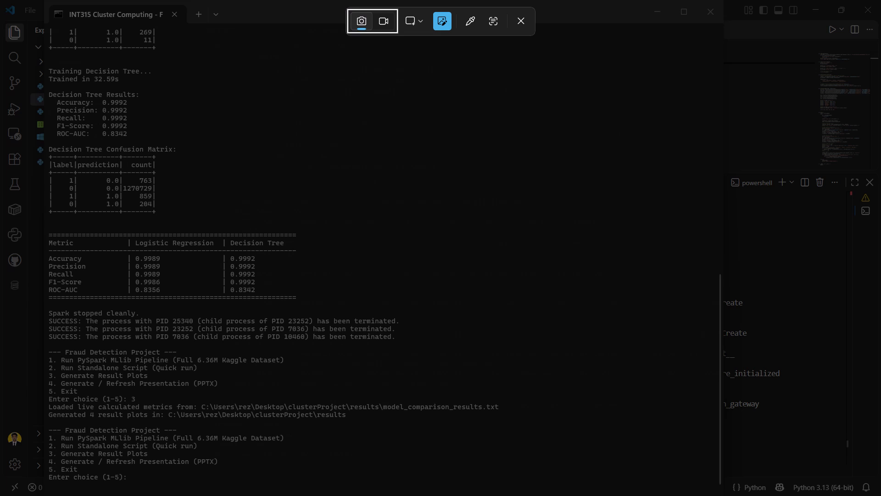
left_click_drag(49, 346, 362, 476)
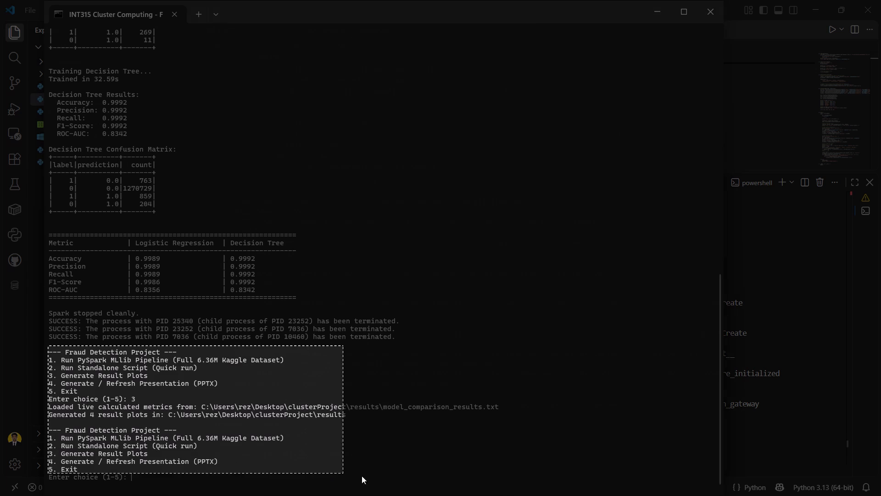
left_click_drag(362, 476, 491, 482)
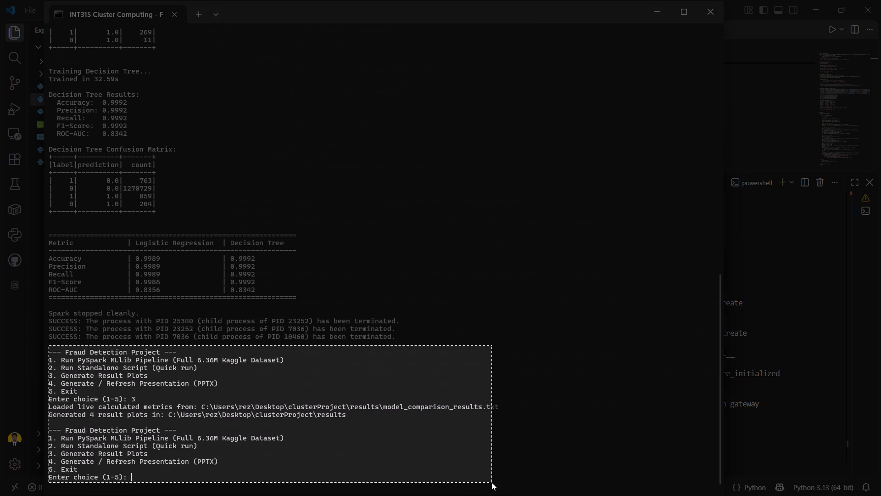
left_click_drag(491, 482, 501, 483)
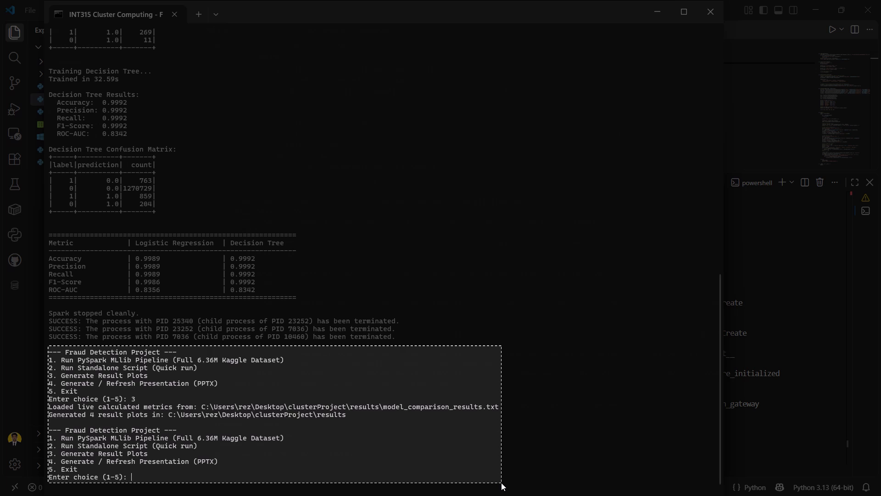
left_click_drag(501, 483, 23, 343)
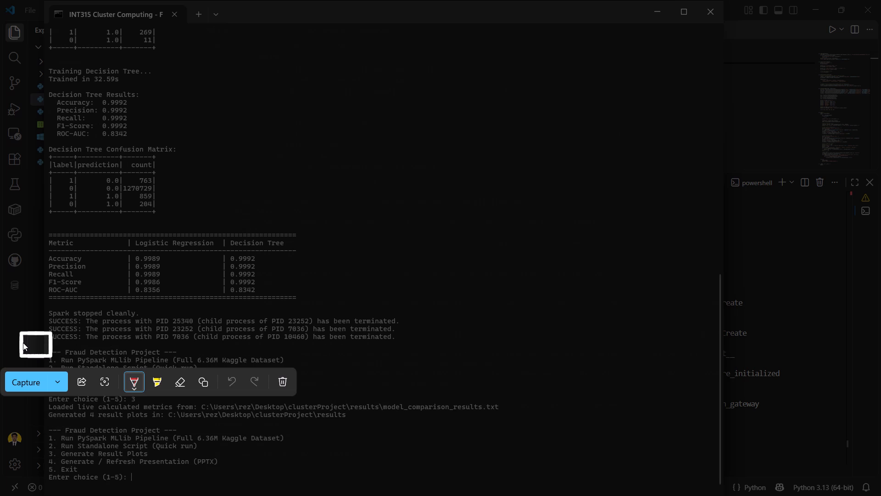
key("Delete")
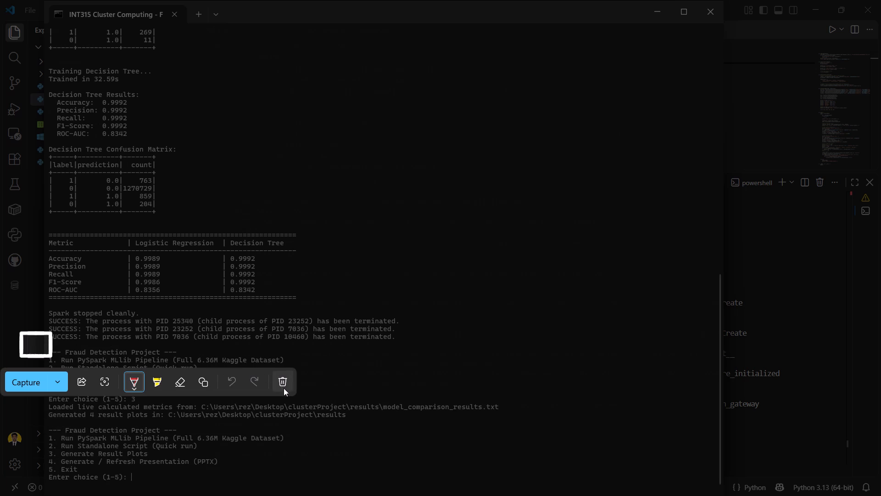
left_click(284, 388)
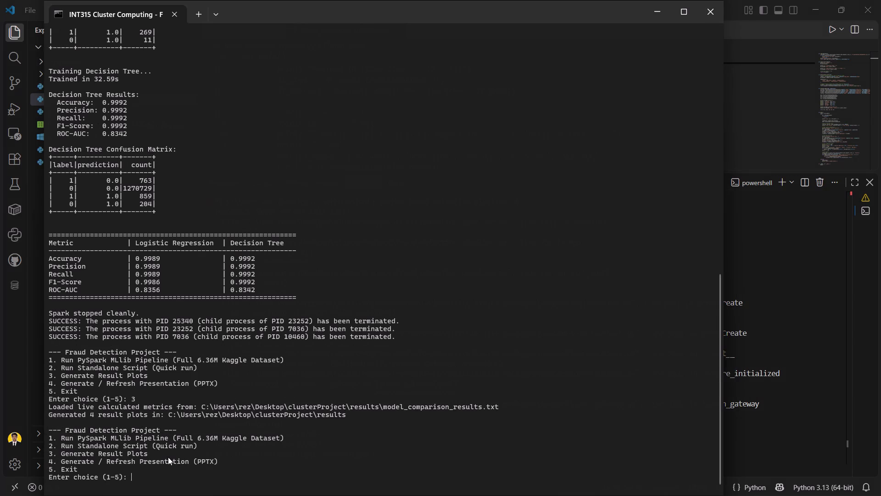
Exit the Fraud Detection Project menu with option 5.
key("5")
key("Return")
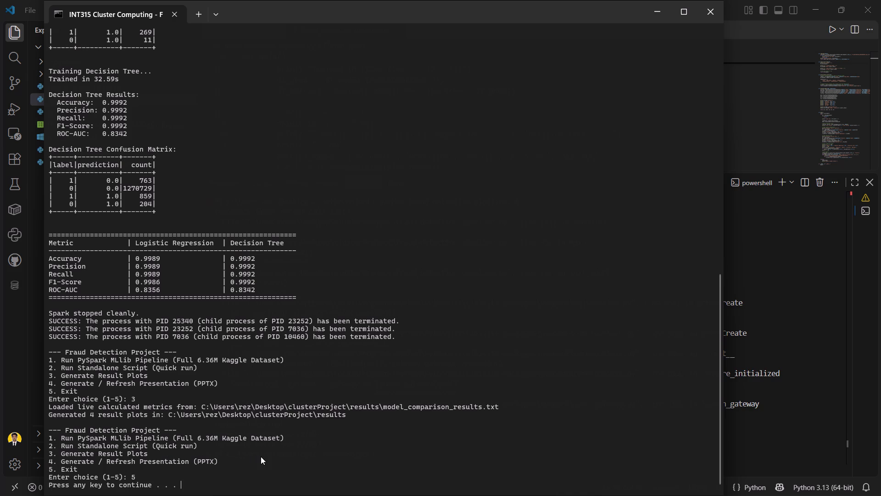
Capture a screenshot of the terminal output from the option 3 plot generation through the option 5 exit, then close the finished terminal session.
key("Print")
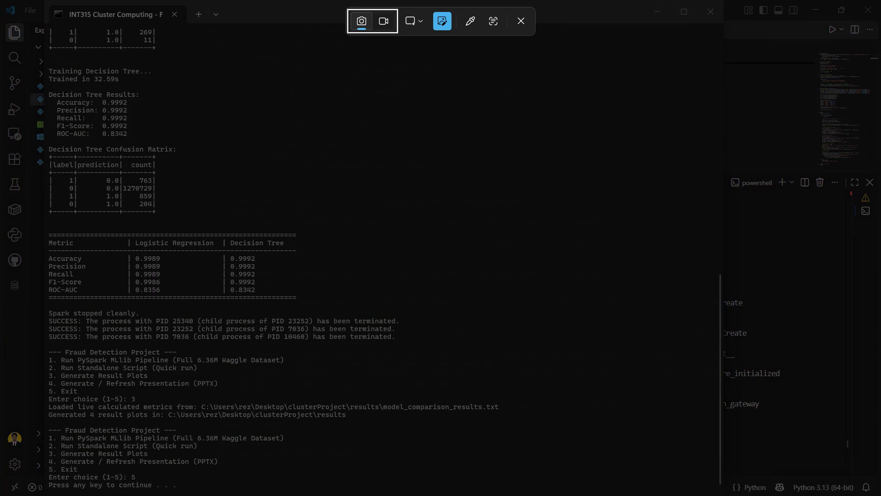
left_click_drag(45, 349, 458, 491)
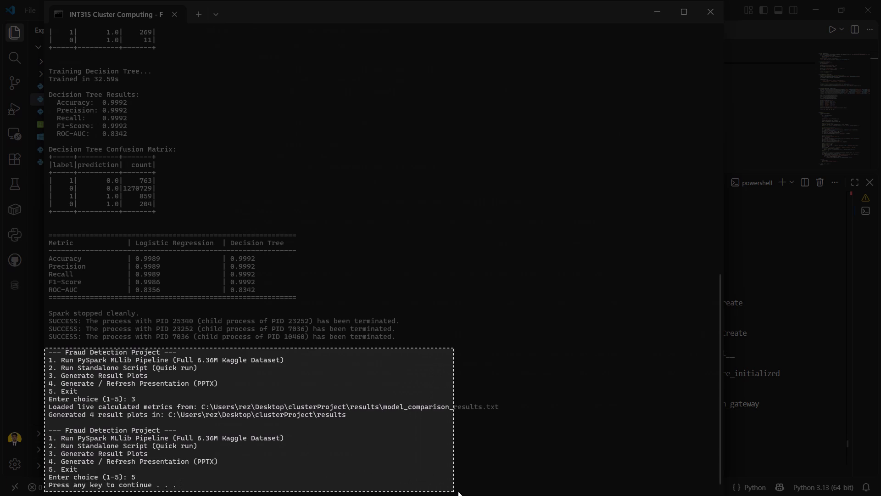
left_click_drag(458, 491, 505, 489)
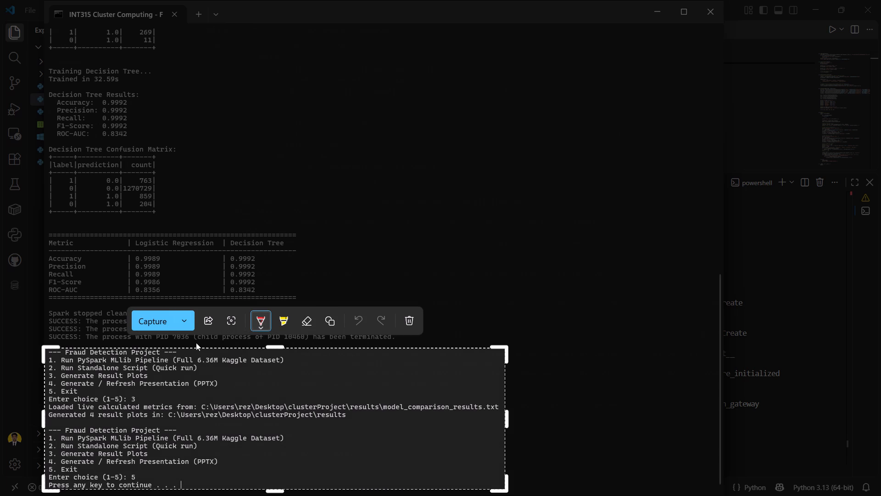
left_click(156, 319)
key("Return")
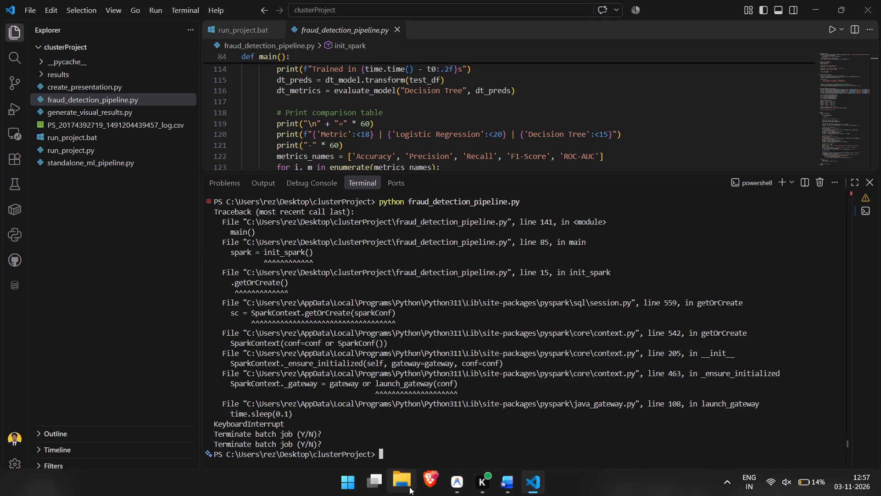
Switch to the INT315_Report document in Word and clear all text from the execution screenshot placeholder box.
left_click(502, 482)
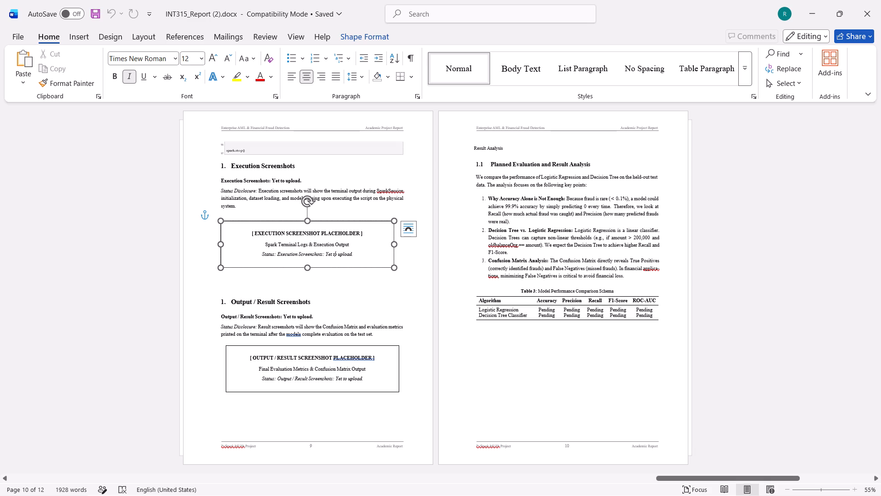
double_click(360, 249)
left_click(360, 249)
left_click_drag(359, 250, 349, 250)
left_click_drag(349, 250, 267, 239)
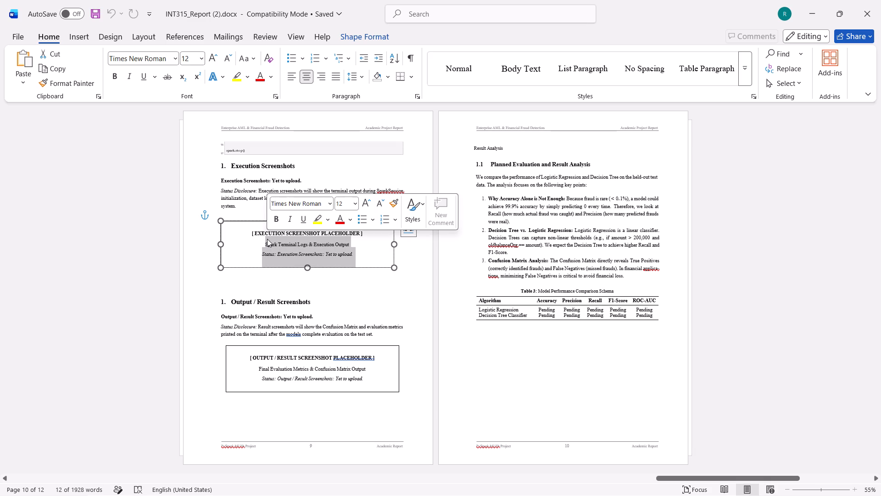
left_click(369, 257)
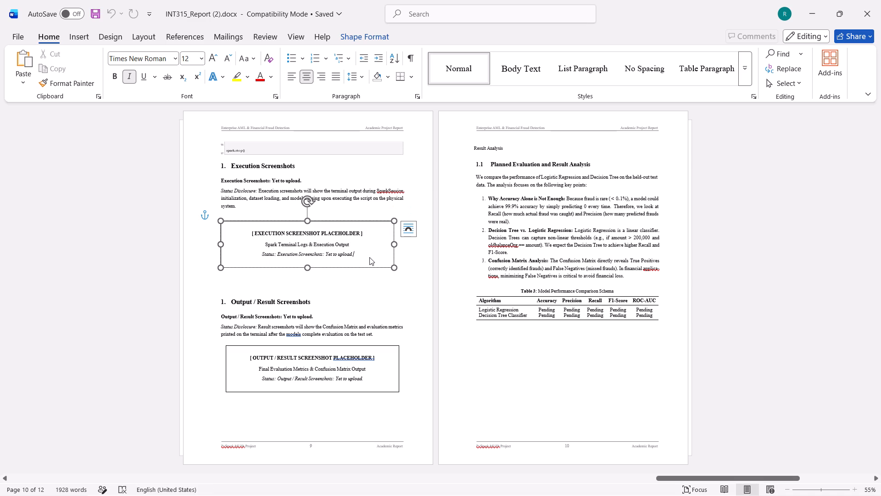
key("BackSpace")
key("BackSpace")
key("BackSpace")
key("BackSpace")
key("BackSpace")
key("BackSpace")
key("BackSpace")
key("BackSpace")
key("BackSpace")
key("BackSpace")
key("BackSpace")
key("BackSpace")
key("BackSpace")
key("BackSpace")
key("BackSpace")
key("BackSpace")
key("BackSpace")
key("BackSpace")
key("BackSpace")
key("BackSpace")
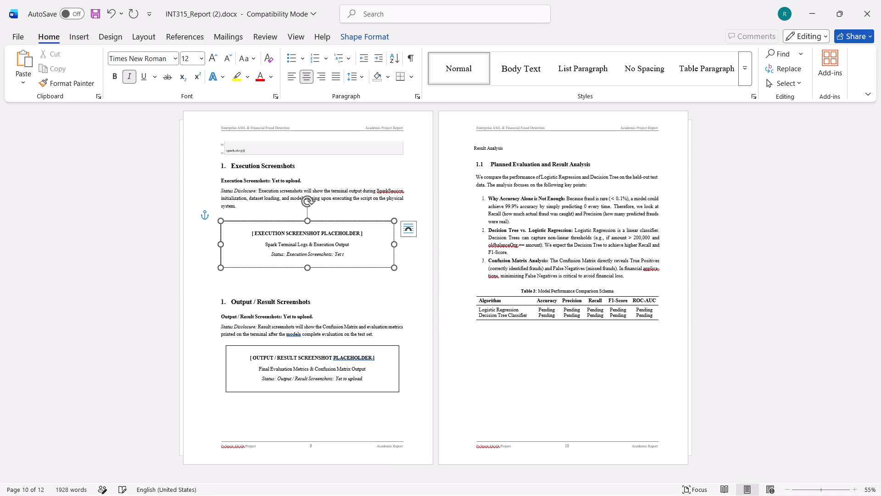
key("ctrl+a")
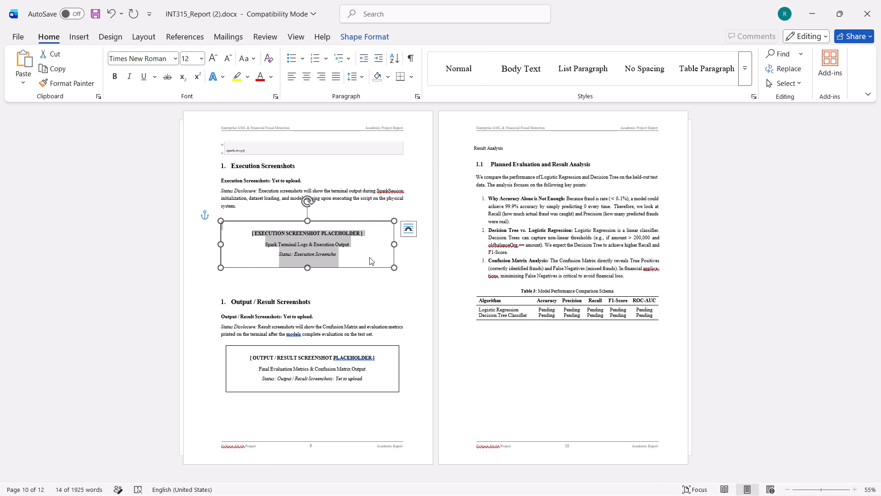
key("BackSpace")
key("BackSpace")
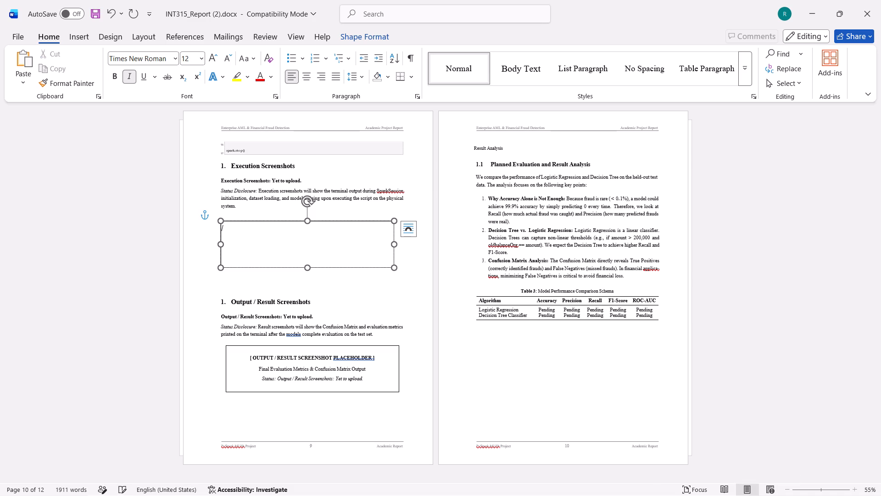
Delete the empty placeholder box under the Execution Screenshots section.
left_click(409, 237)
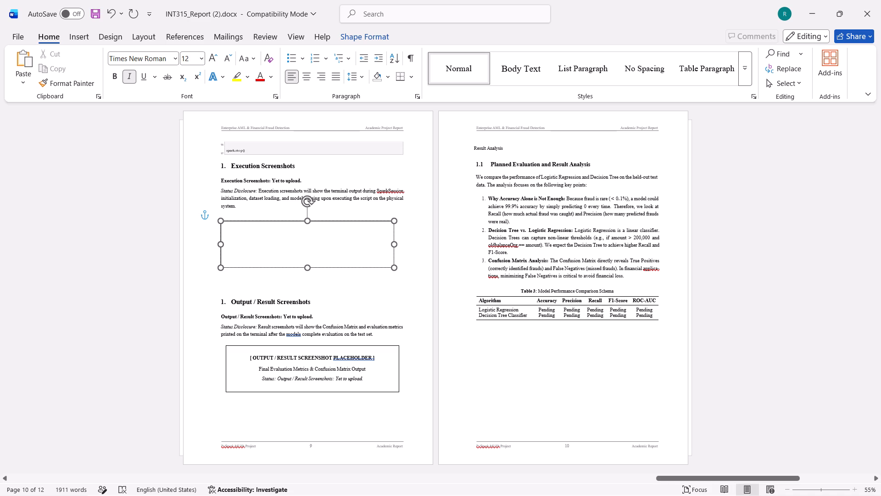
left_click(372, 231)
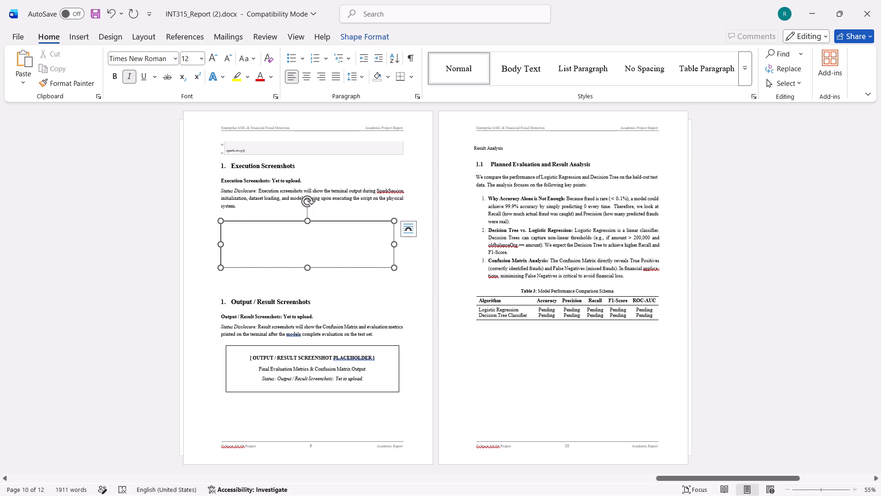
left_click(362, 220)
key("Delete")
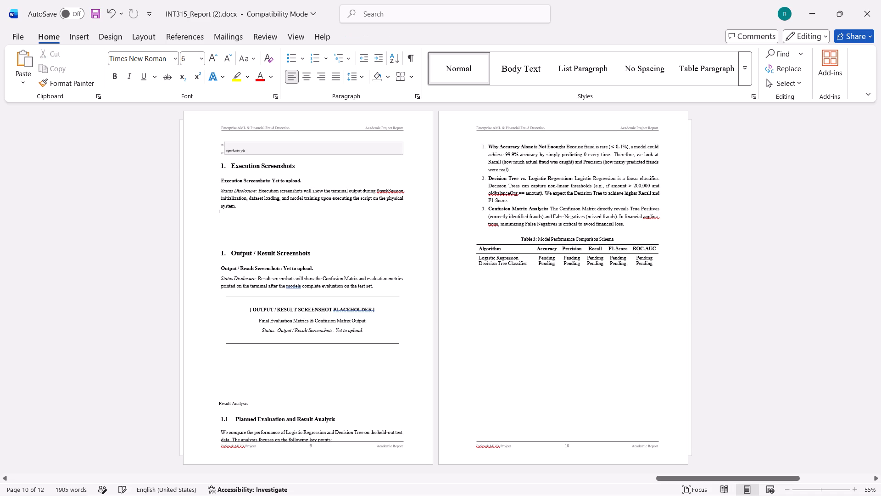
Insert Screenshot 2026-11-03 125558.png from the Pictures Screenshots folder on a new line below the Execution Screenshots status disclosure.
left_click(317, 222)
left_click(314, 209)
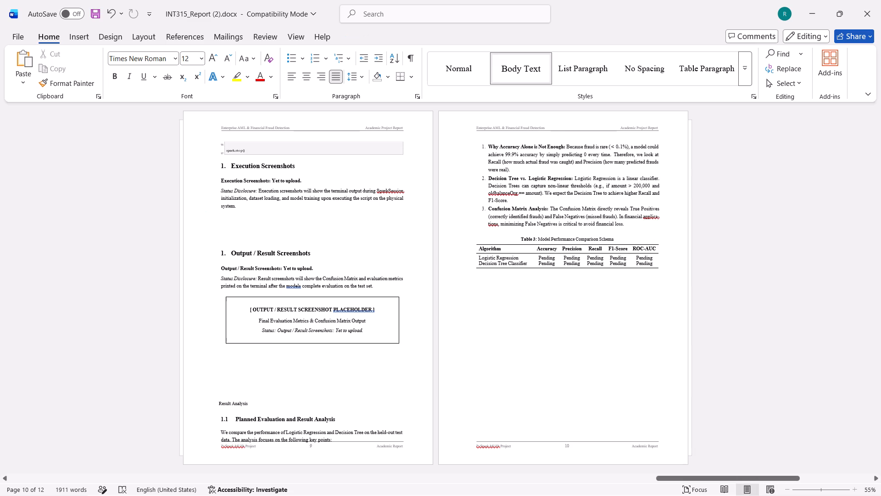
key("Return")
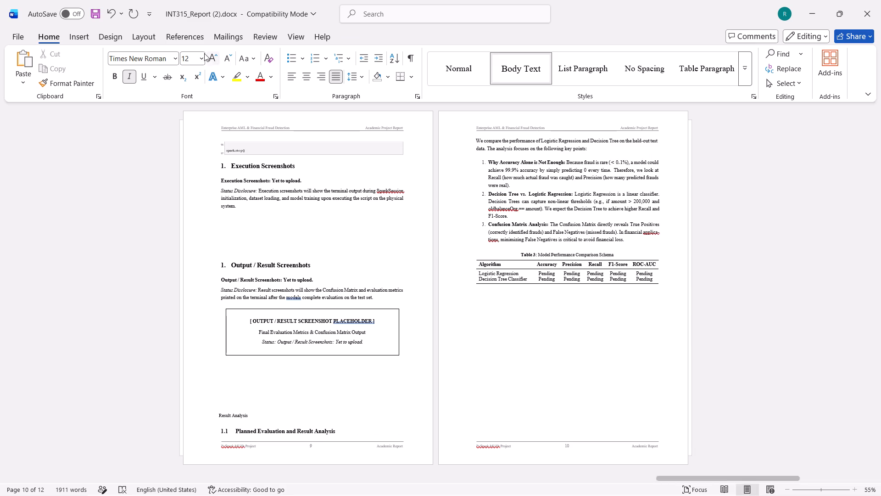
left_click(81, 37)
left_click(123, 78)
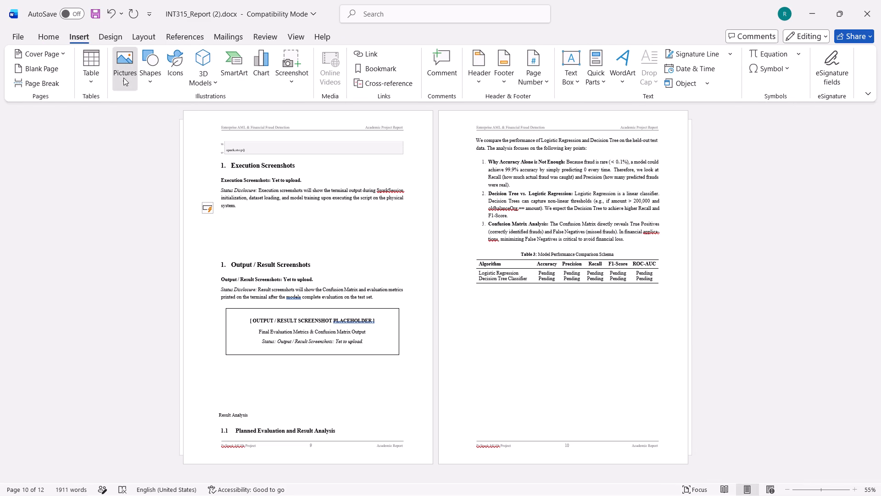
left_click(150, 121)
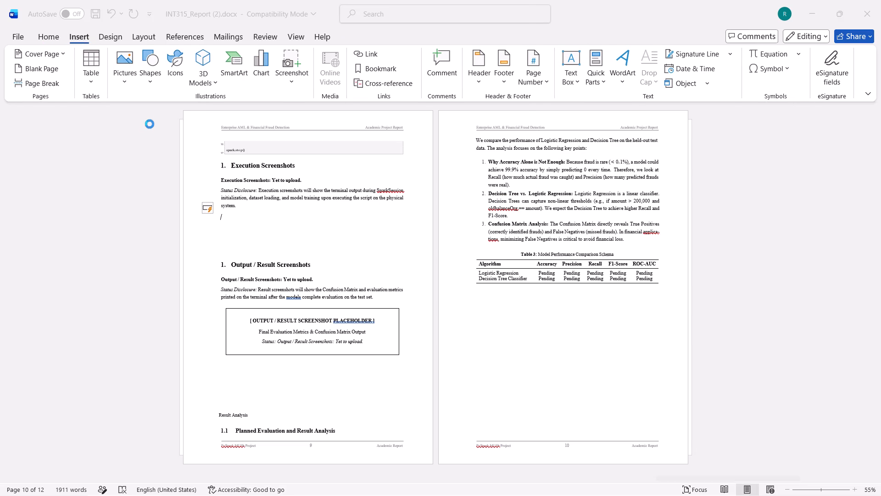
scroll(37, 295, "down", 2)
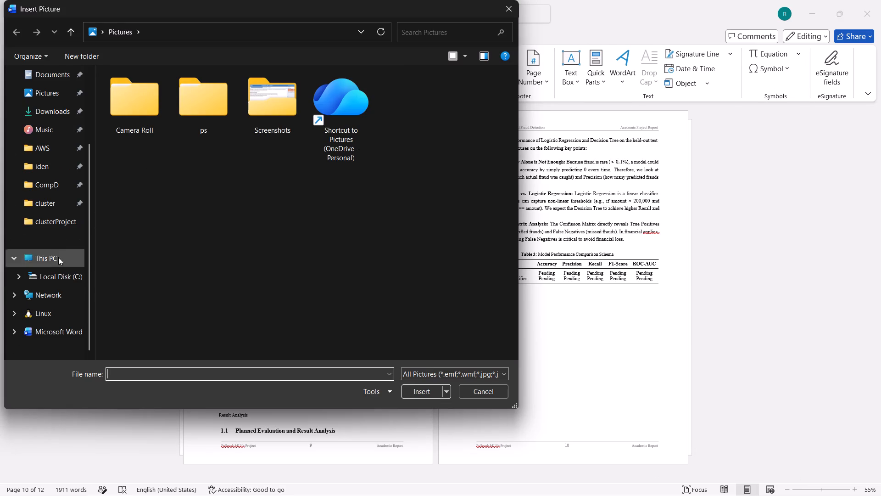
scroll(53, 158, "up", 1)
left_click(52, 148)
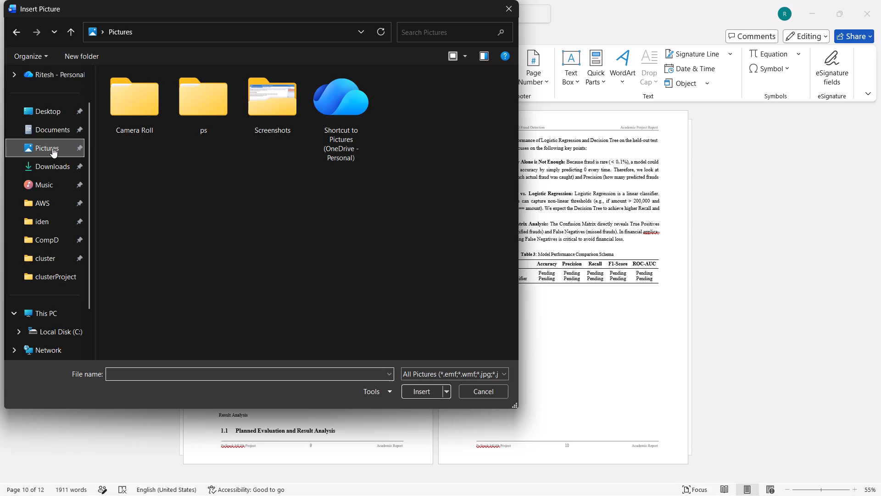
left_click(60, 151)
scroll(134, 214, "down", 1)
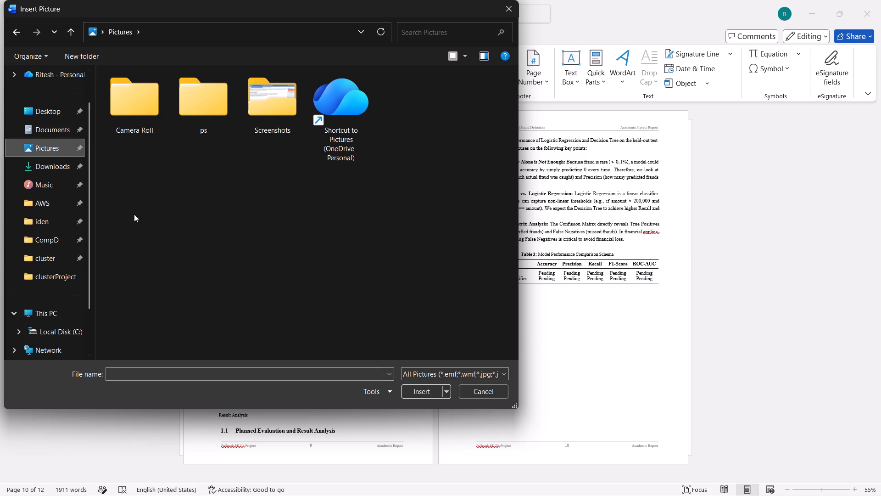
scroll(134, 214, "down", 1)
left_click(58, 155)
scroll(165, 217, "down", 4)
scroll(52, 297, "down", 1)
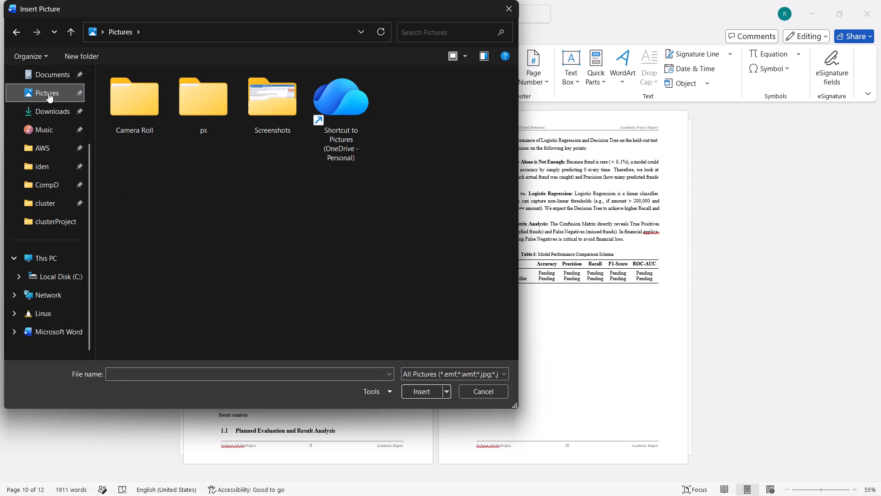
left_click(48, 93)
double_click(248, 106)
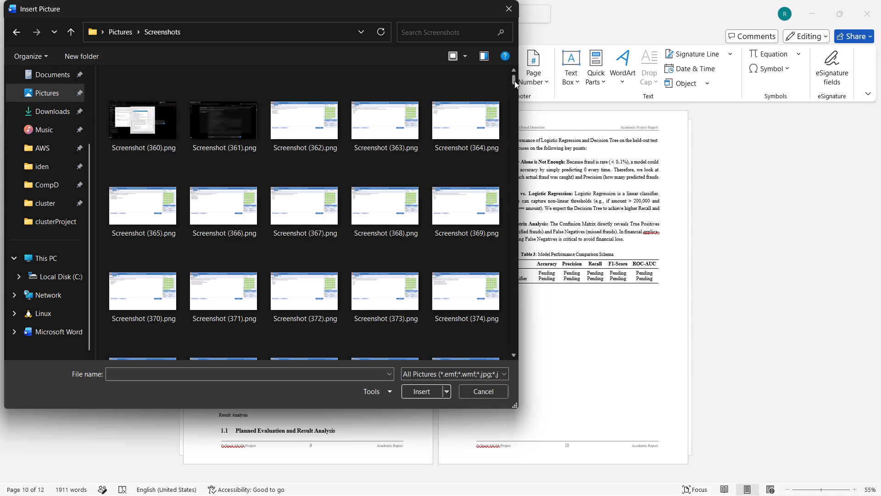
left_click_drag(514, 81, 535, 382)
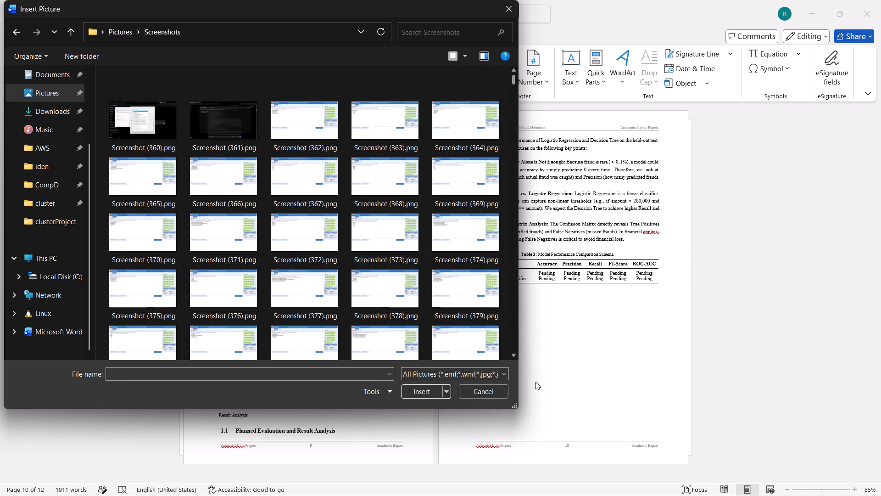
left_click_drag(535, 382, 505, 365)
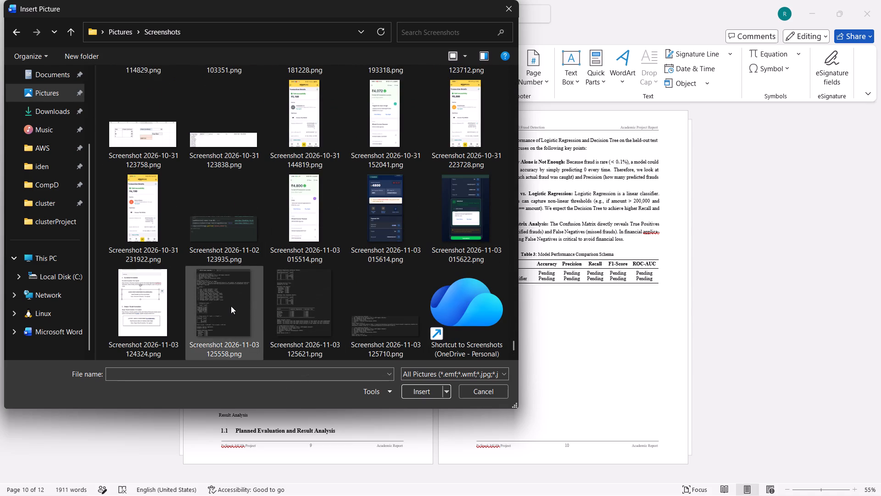
left_click(231, 306)
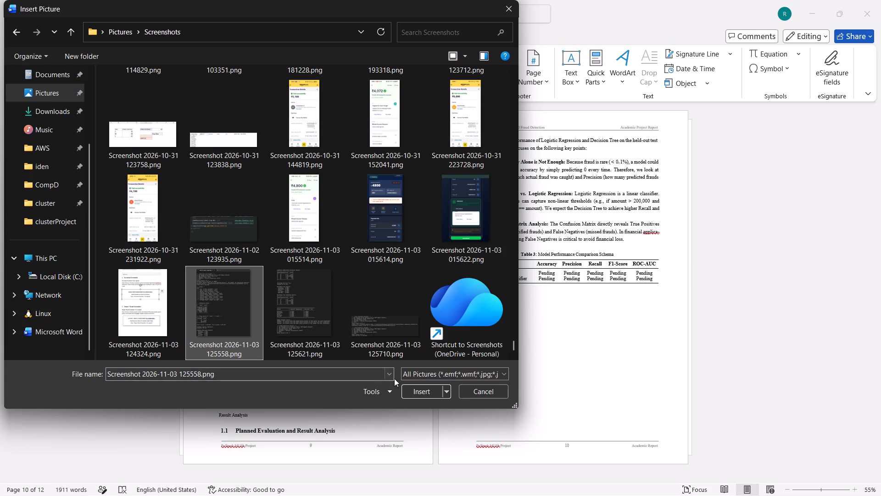
left_click(432, 397)
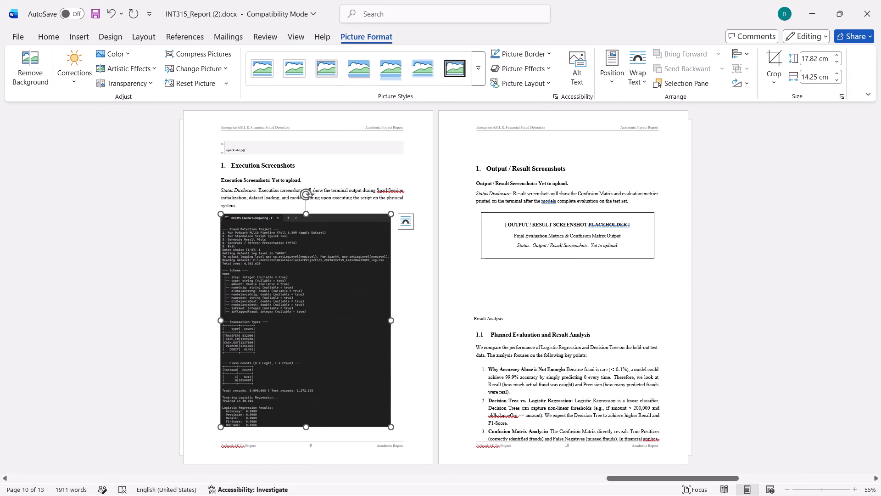
Remove the blank lines above the Output / Result Screenshots heading so it starts at the top of its page.
left_click(492, 154)
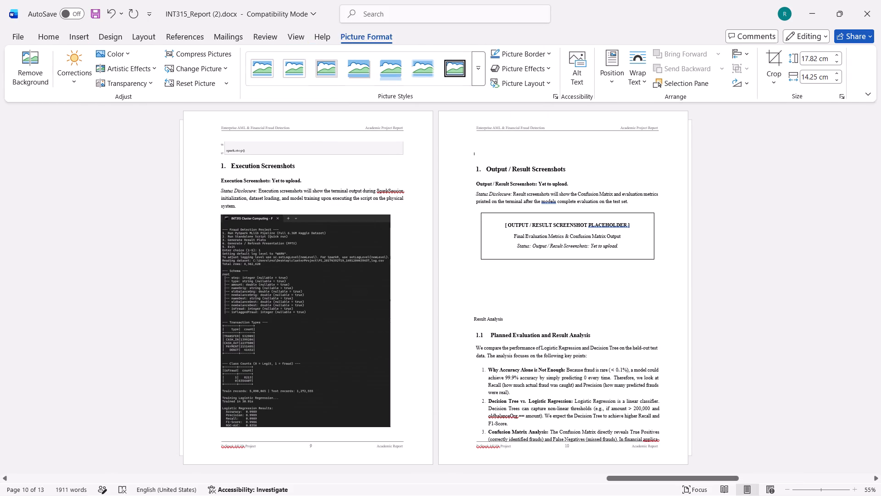
key("BackSpace")
key("BackSpace")
key("BackSpace")
key("BackSpace")
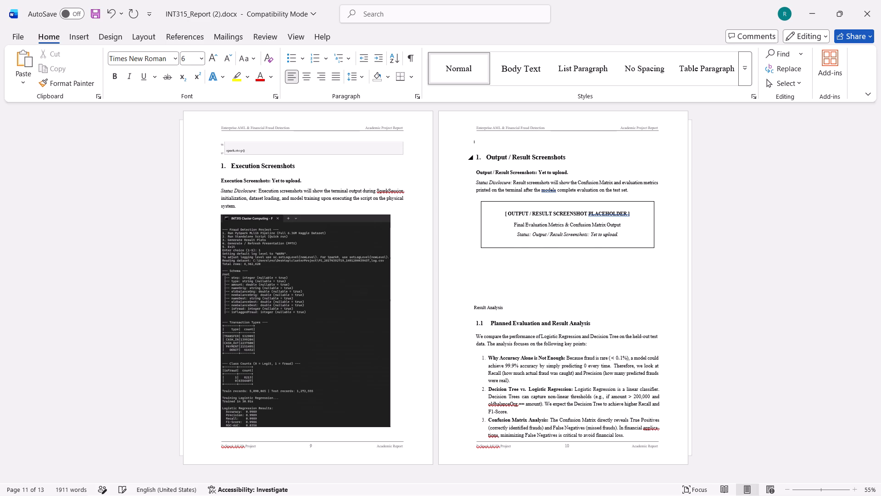
key("BackSpace")
key("BackSpace")
key("BackSpace")
key("BackSpace")
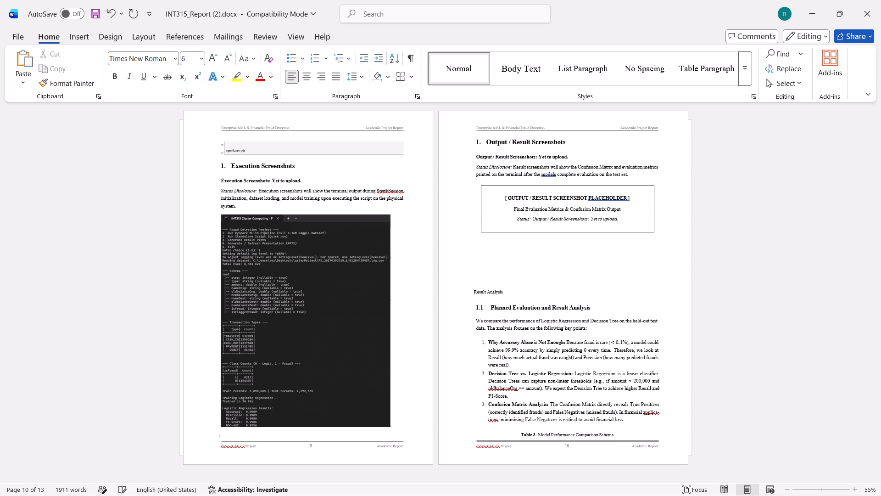
Stretch the inserted terminal screenshot horizontally until it extends slightly past the right text margin, keeping its height.
left_click(343, 290)
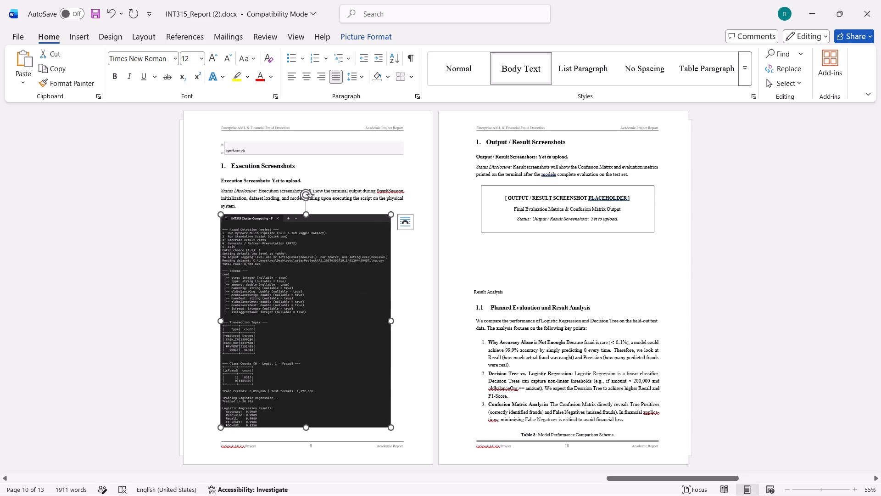
left_click_drag(391, 320, 399, 320)
left_click_drag(399, 320, 414, 320)
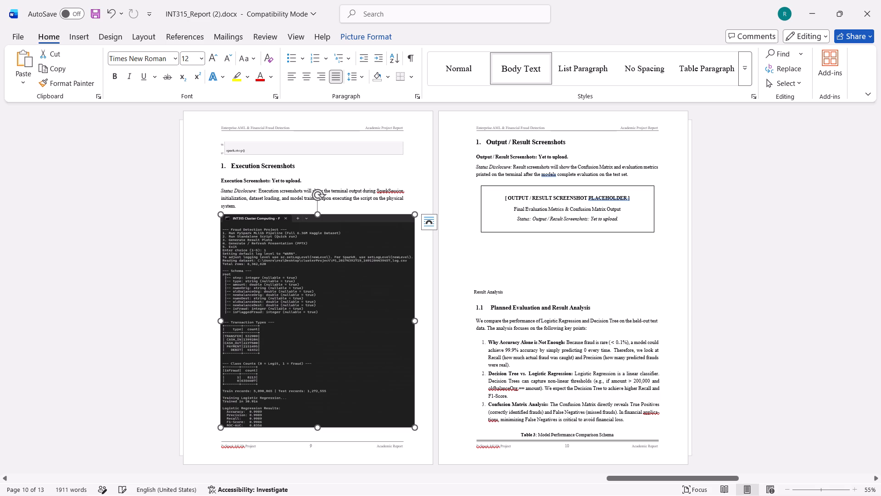
Stretch the terminal screenshot under Execution Screenshots vertically until its lower edge reaches the page's footer line.
left_click(220, 322)
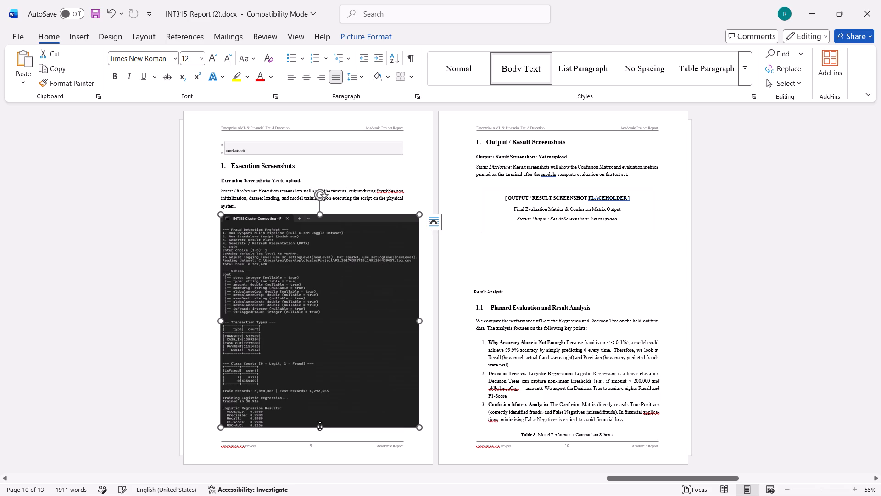
left_click_drag(320, 427, 320, 437)
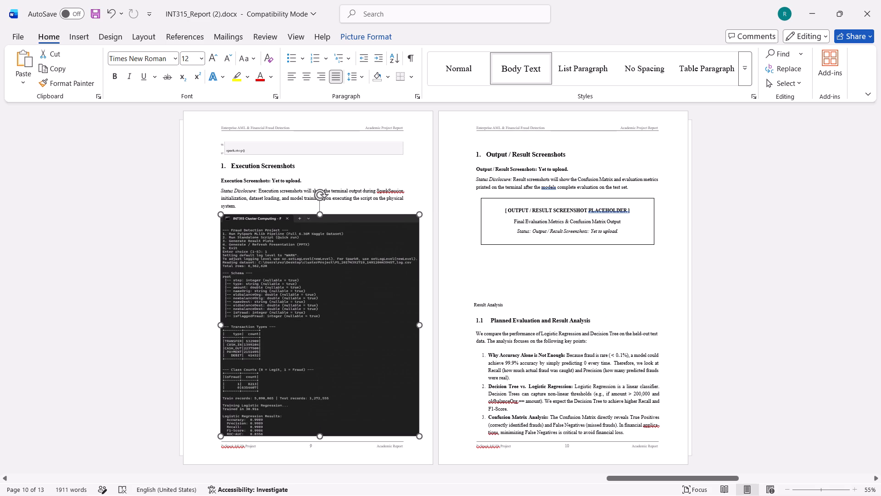
left_click_drag(320, 437, 320, 440)
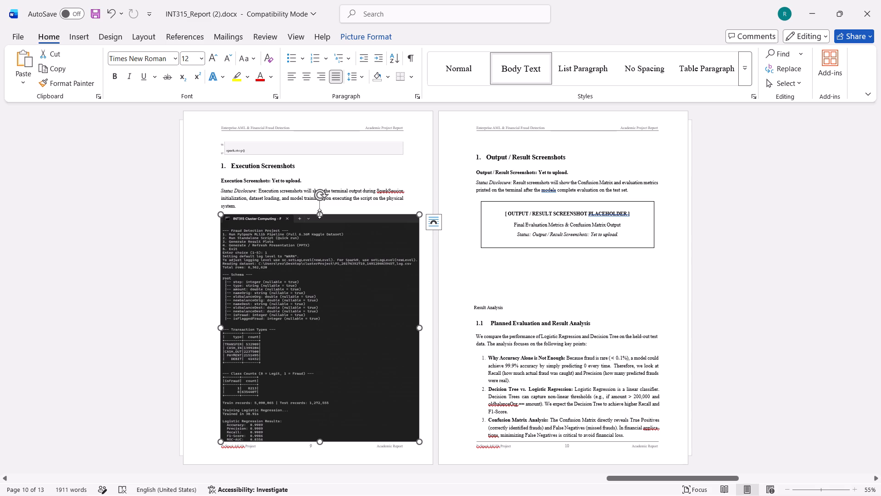
left_click(318, 214)
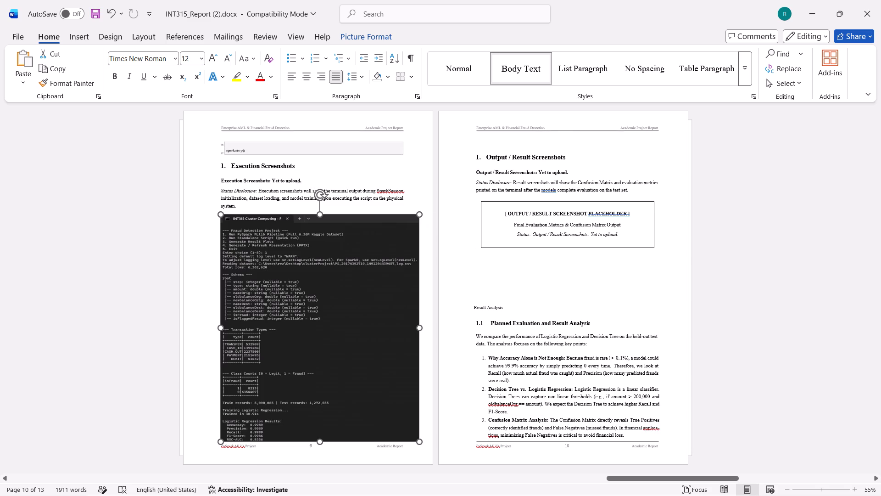
left_click(193, 324)
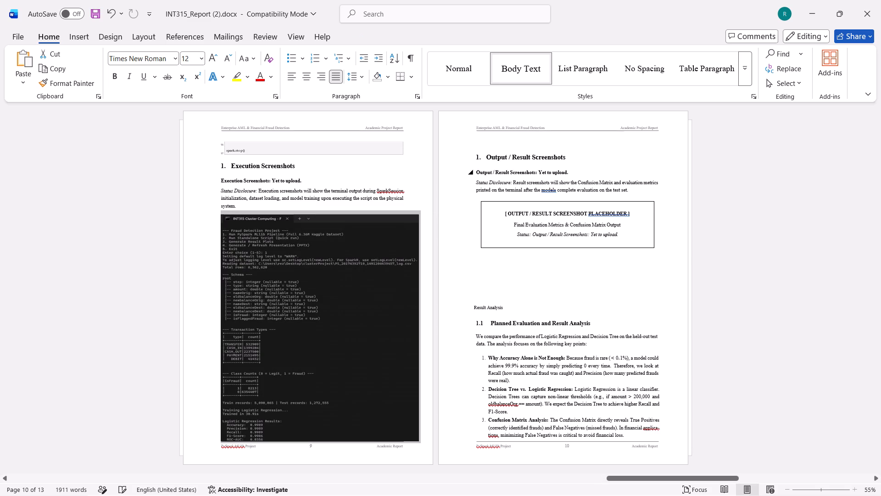
Clear the placeholder text under the Output / Result Screenshots section and delete its empty box.
left_click_drag(631, 234, 529, 222)
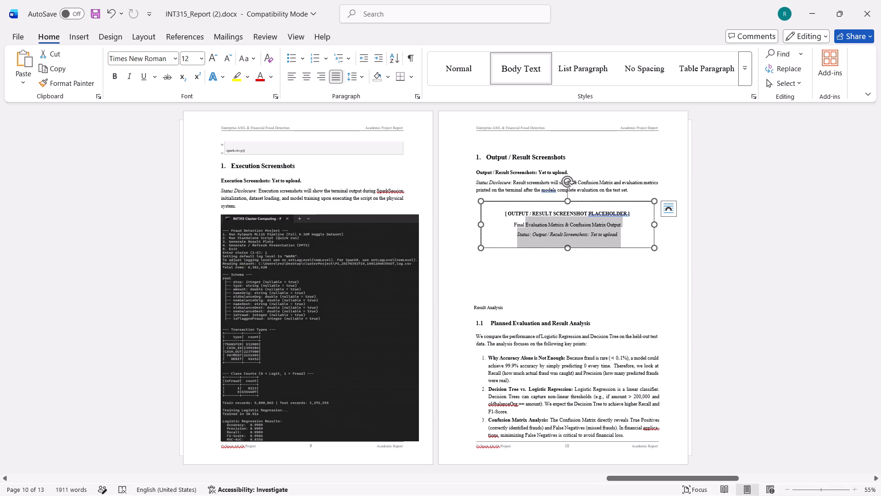
left_click_drag(529, 222, 504, 214)
key("BackSpace")
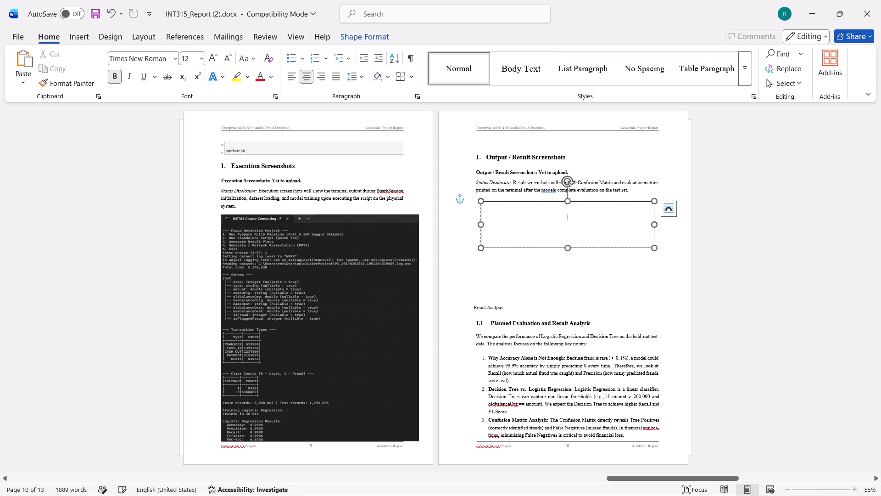
key("Delete")
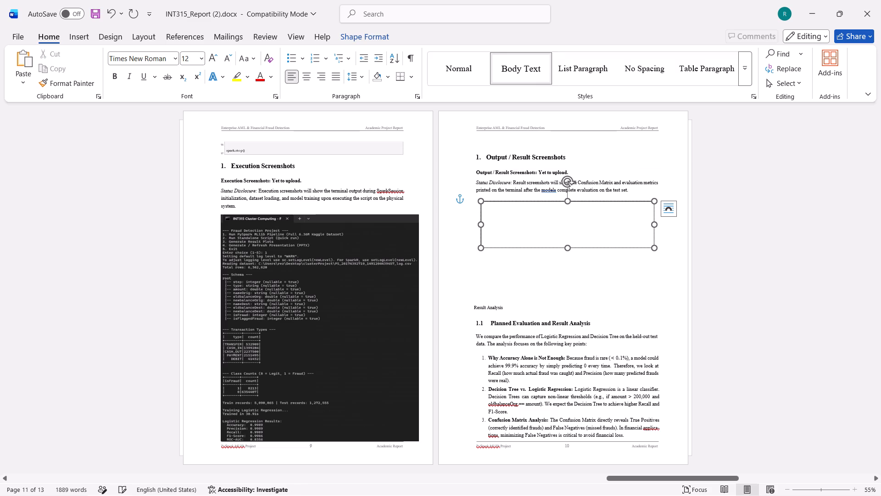
left_click(597, 199)
key("Delete")
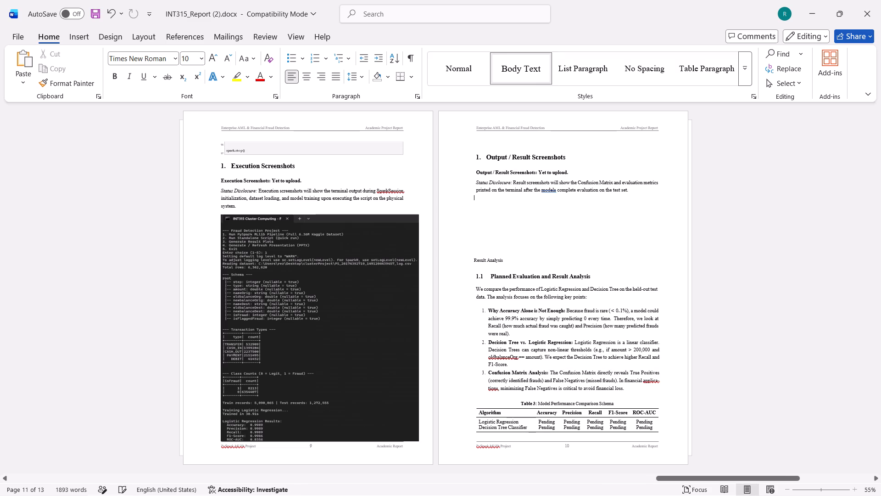
Add blank lines above the Output / Result Screenshots heading and insert Screenshot 2026-11-03 125621.png from the Pictures Screenshots folder there.
left_click(525, 144)
key("Return")
key("Return")
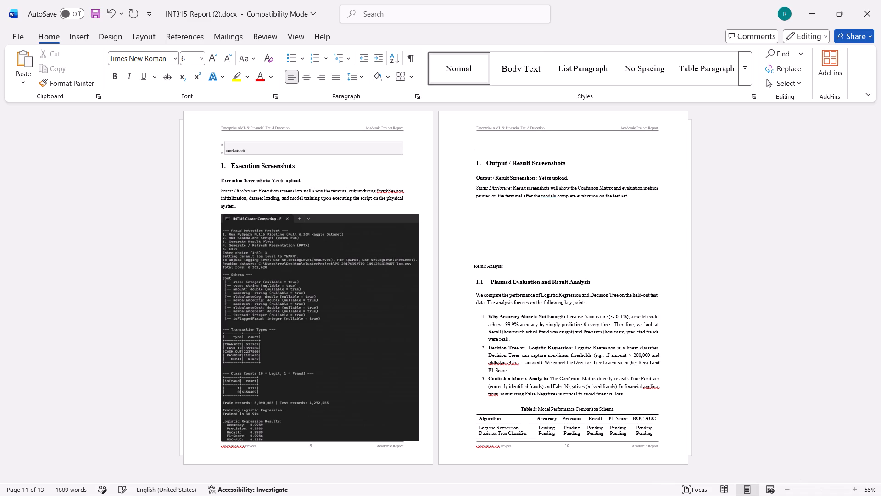
key("Return")
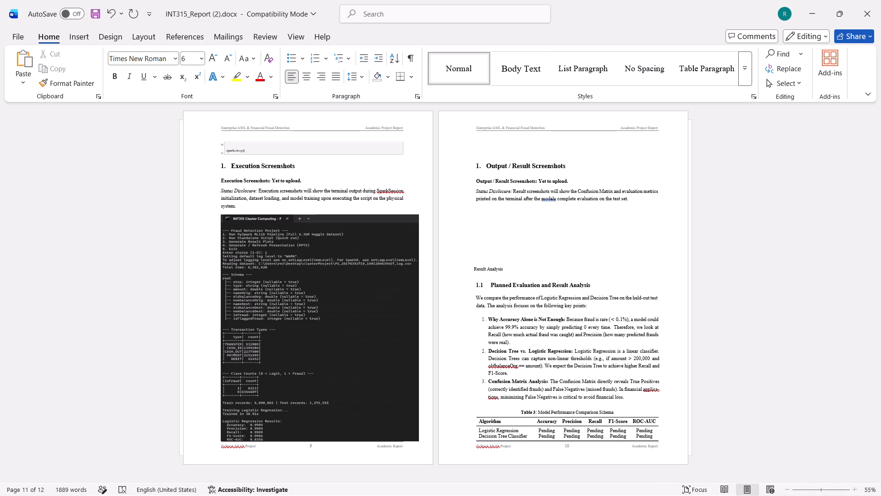
left_click(485, 145)
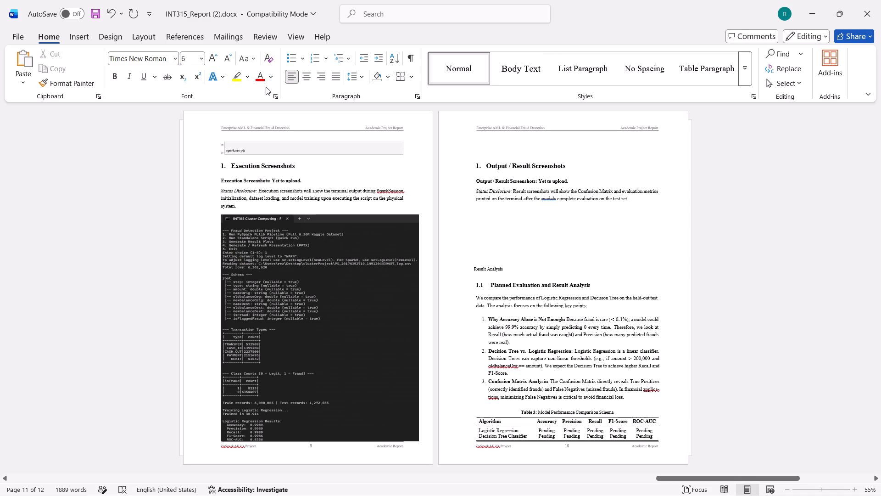
left_click(78, 39)
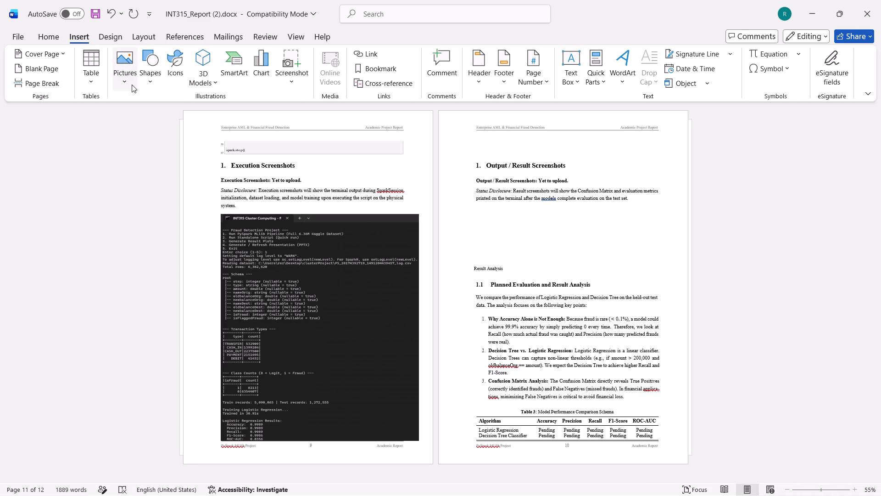
left_click(132, 85)
left_click(149, 118)
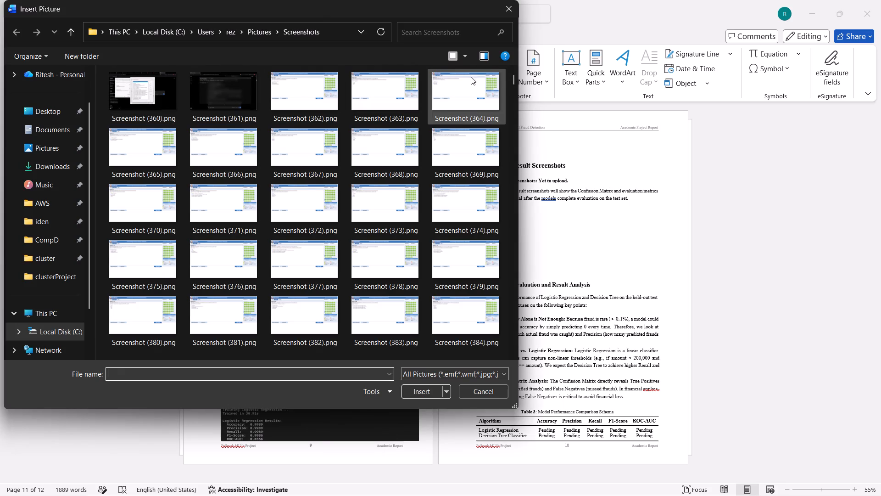
left_click_drag(513, 79, 525, 286)
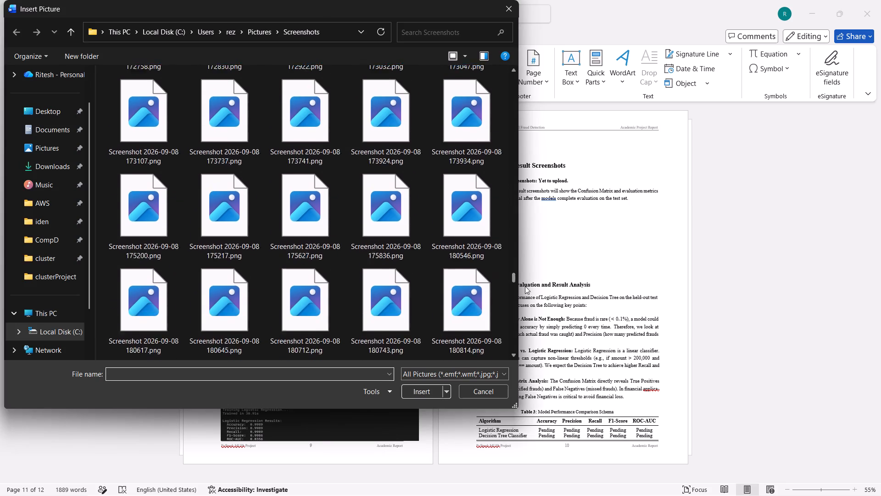
left_click_drag(525, 286, 519, 350)
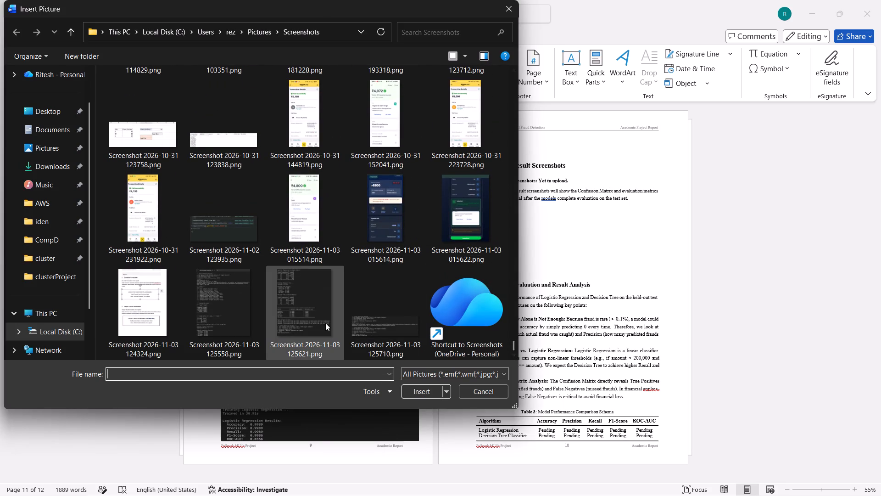
double_click(312, 320)
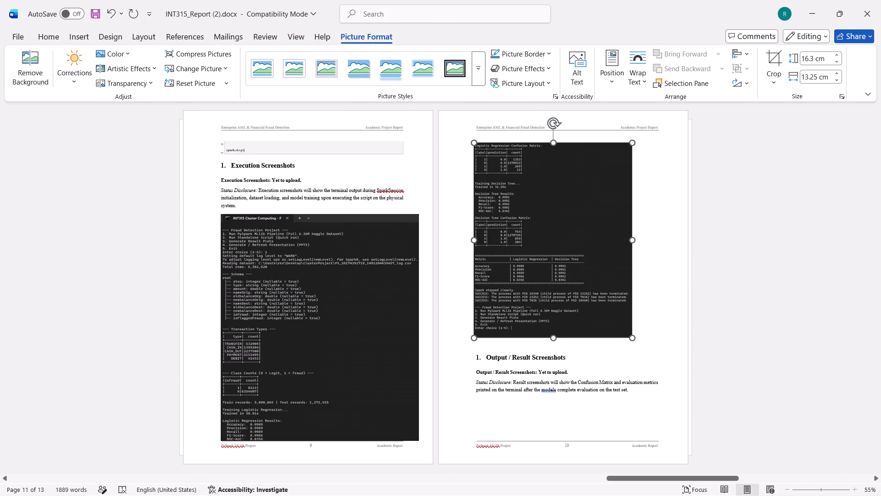
Insert Screenshot 2026-11-03 125710.png from the Pictures Screenshots folder on a new line below the confusion matrix screenshot.
left_click(645, 346)
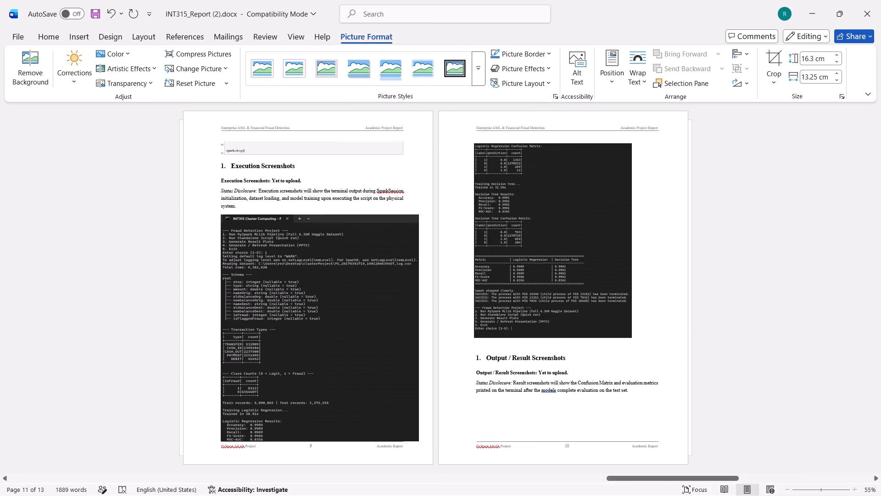
key("Return")
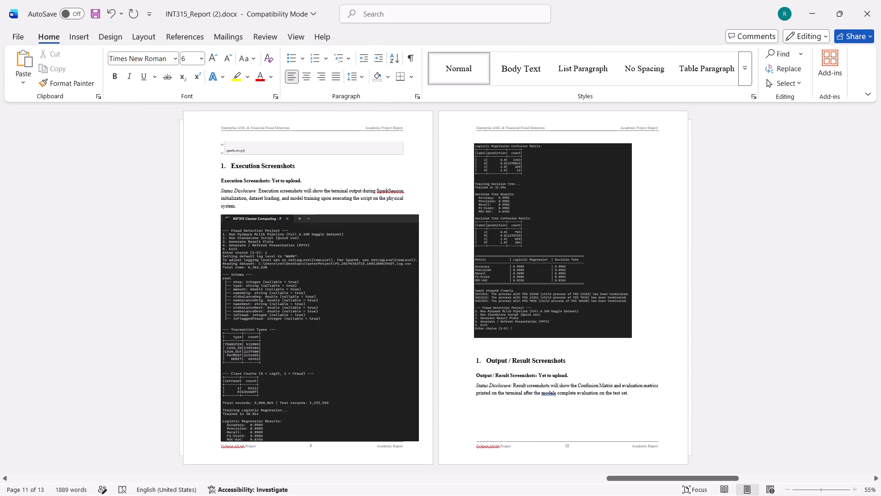
left_click(72, 39)
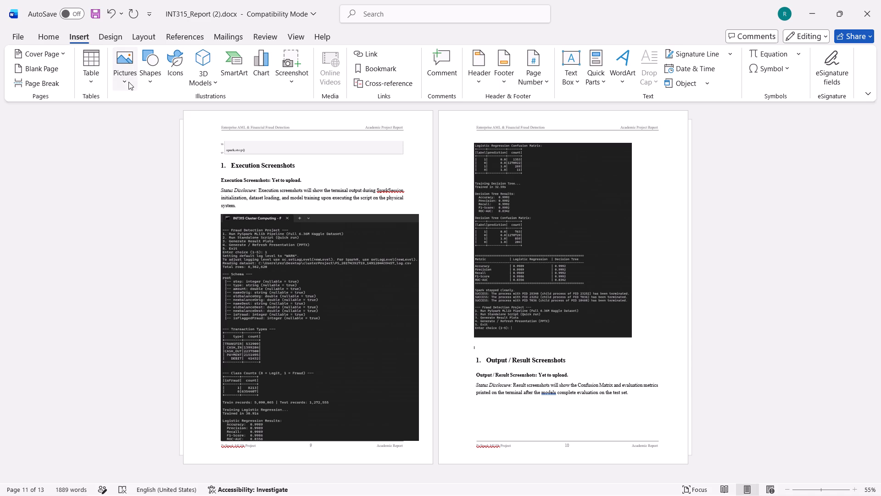
left_click(128, 82)
left_click(142, 117)
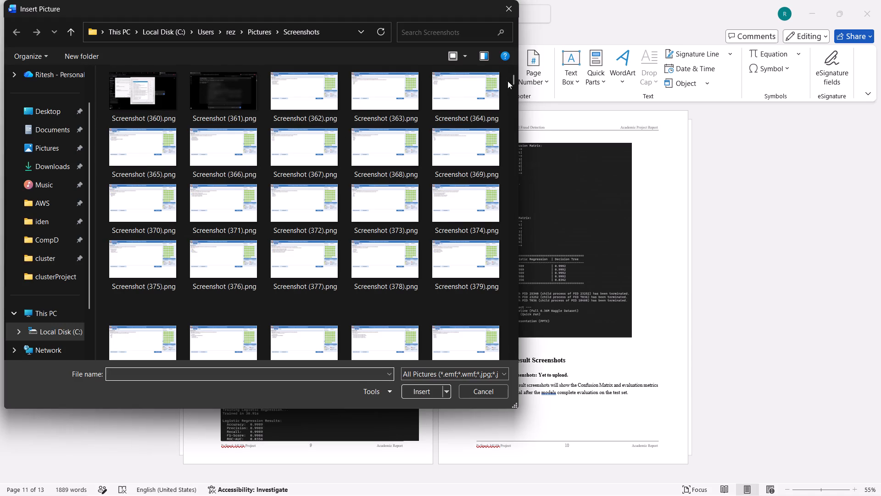
left_click_drag(514, 82, 515, 354)
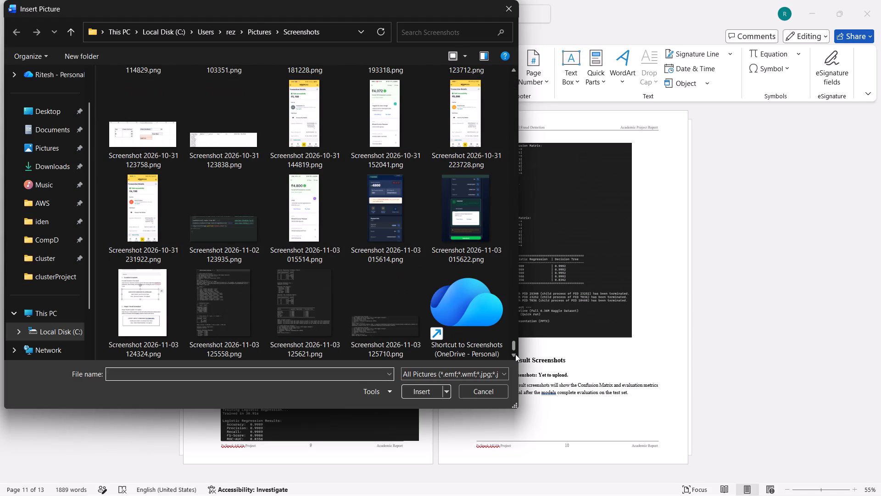
left_click_drag(515, 354, 514, 354)
double_click(384, 311)
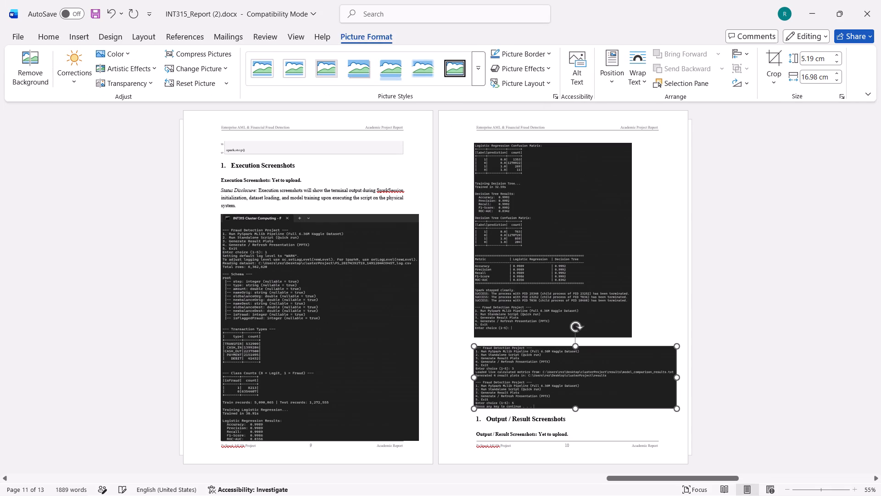
Narrow the last inserted terminal screenshot slightly so it ends just past the right text margin, keeping its height.
left_click_drag(676, 377, 667, 380)
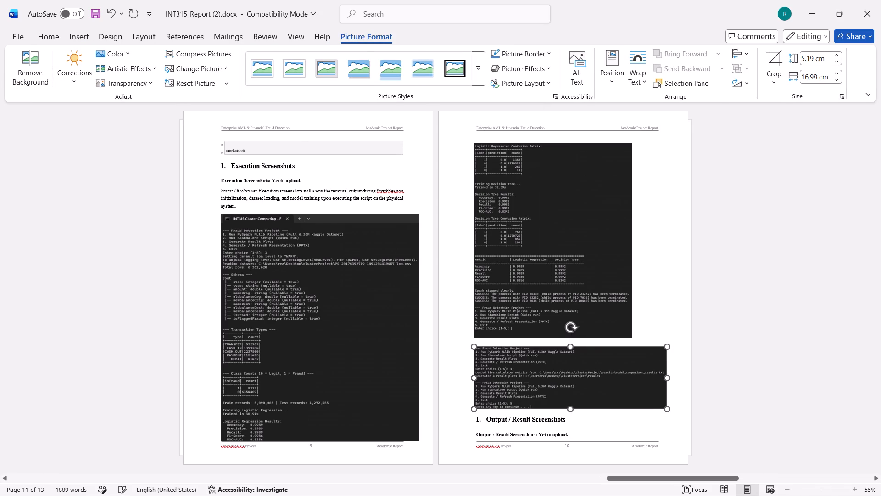
left_click(668, 295)
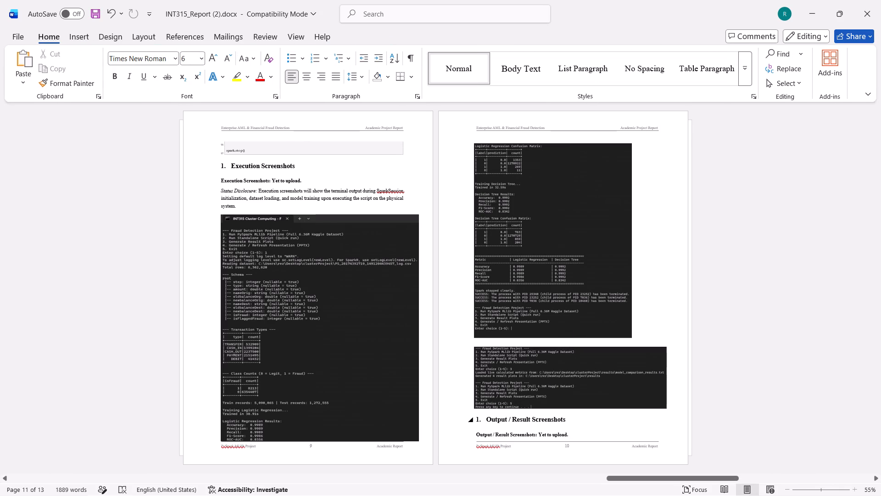
Add blank lines above the Output / Result Screenshots heading until it moves onto the following page.
left_click(476, 419)
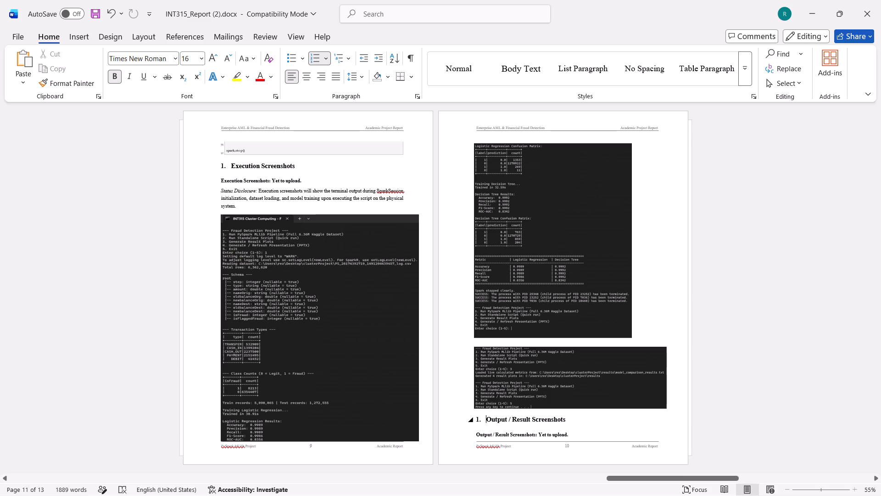
key("Up")
key("Return")
key("Return")
key("Return")
key("Return")
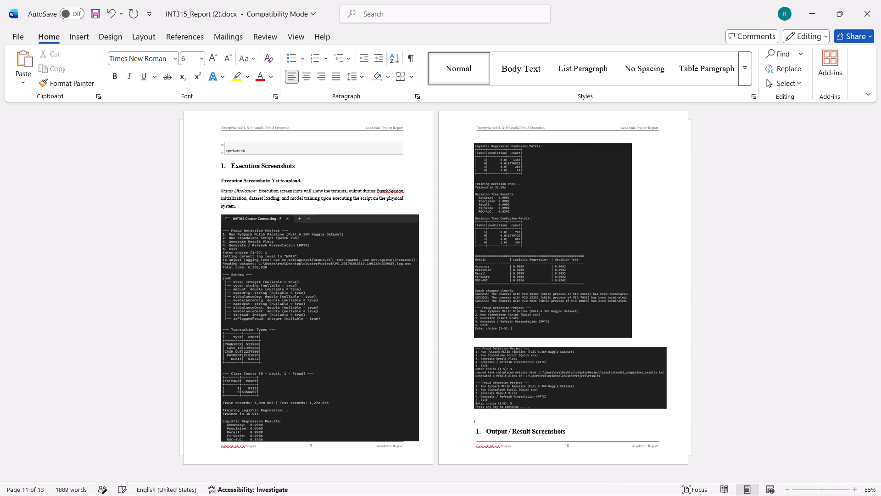
key("Return")
key("Return")
key("Return")
key("Return")
Insert confusion_matrices.png from the Desktop clusterProject results folder on a new line below the Output / Result Screenshots status paragraph.
scroll(476, 419, "left", 1)
scroll(578, 343, "left", 1)
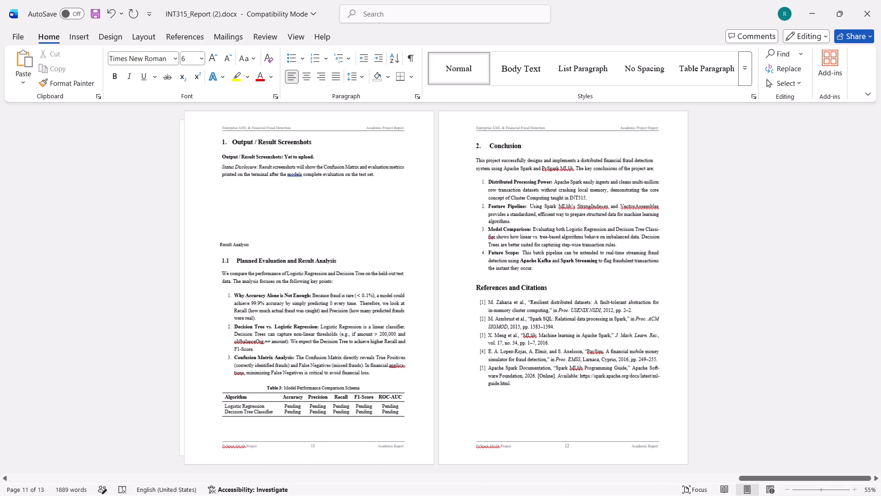
left_click(396, 175)
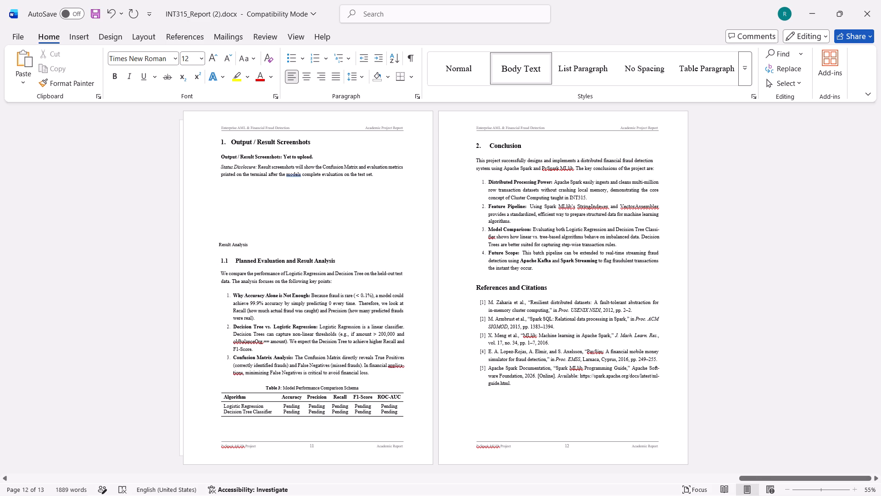
key("Return")
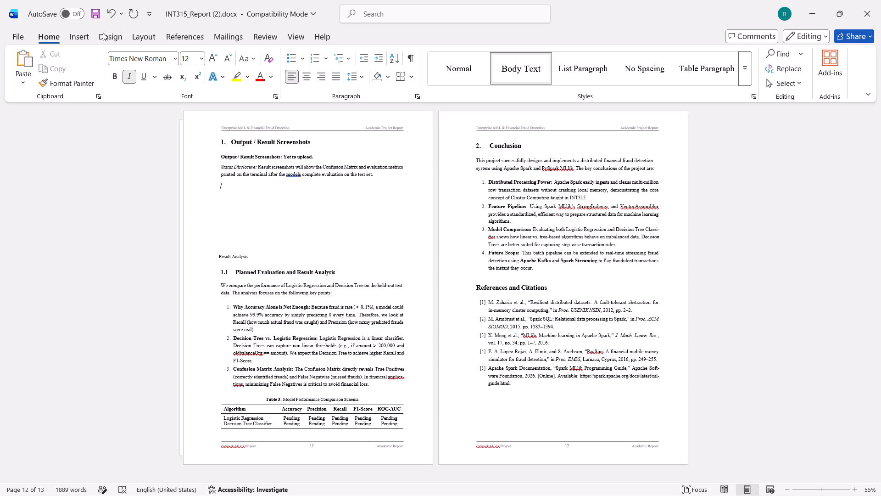
left_click(75, 47)
left_click(78, 34)
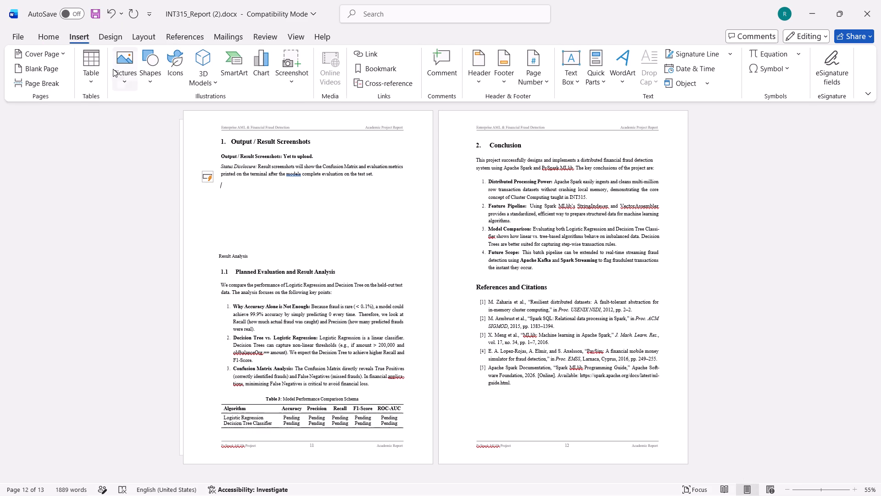
left_click(123, 76)
left_click(143, 116)
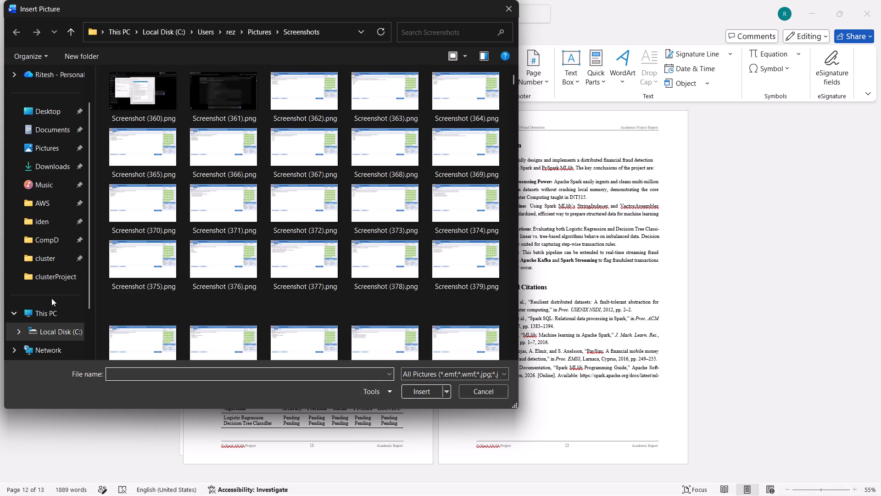
left_click_drag(256, 11, 279, 219)
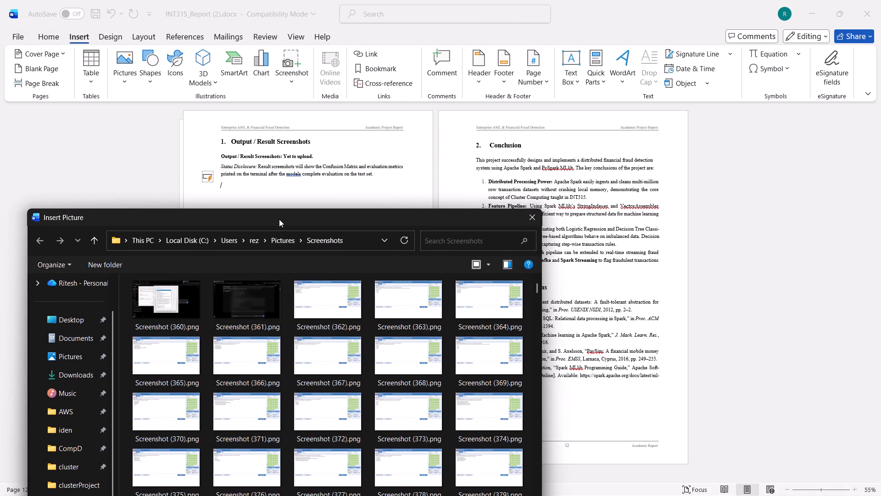
left_click_drag(279, 219, 277, 217)
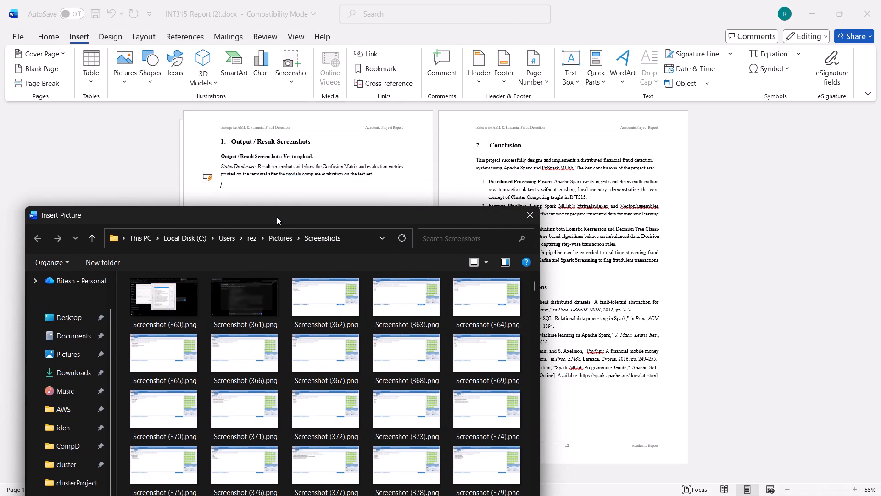
left_click_drag(277, 217, 276, 208)
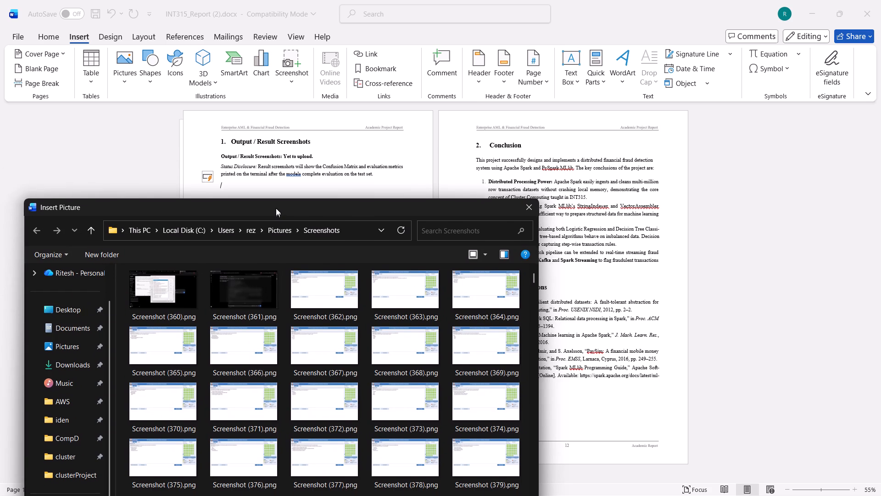
left_click_drag(276, 208, 243, 93)
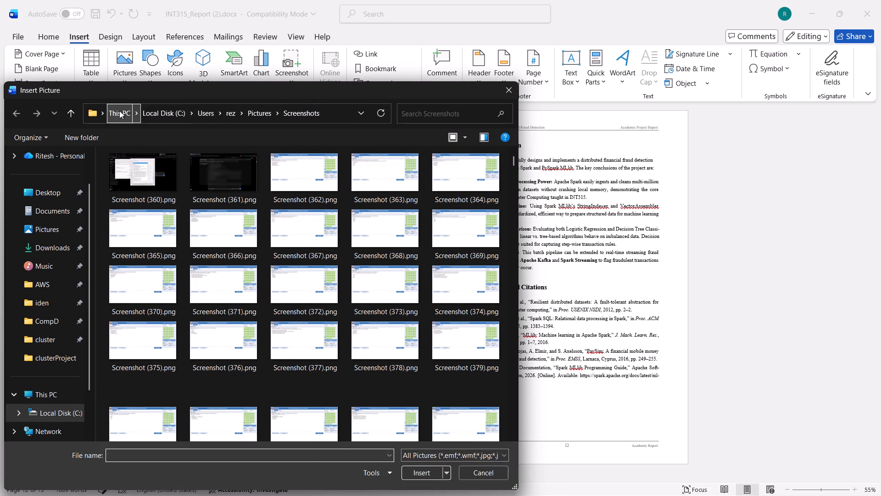
left_click(53, 197)
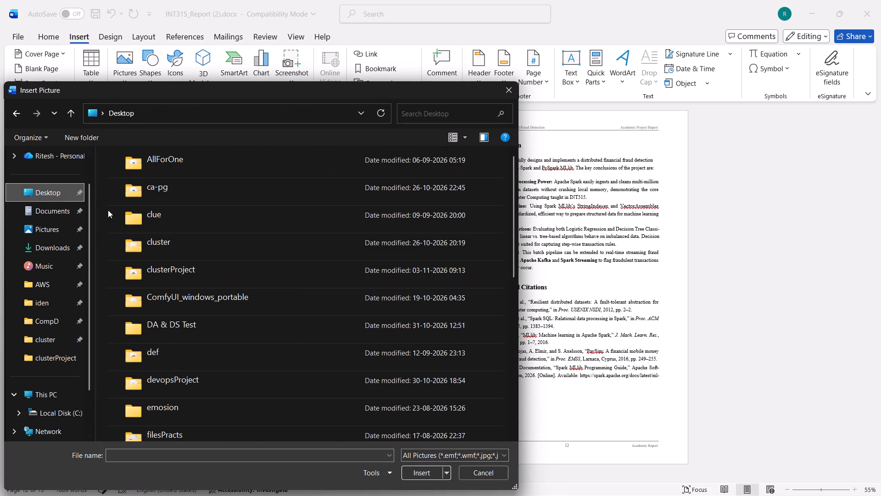
double_click(168, 243)
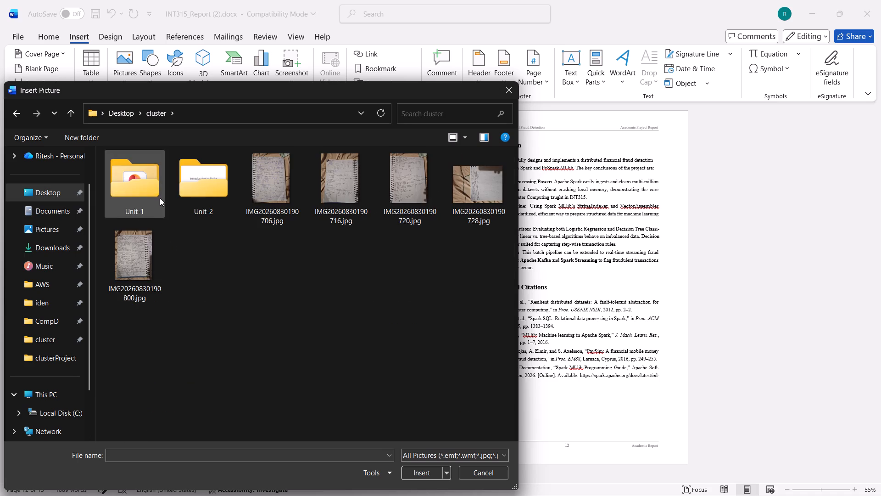
left_click(72, 110)
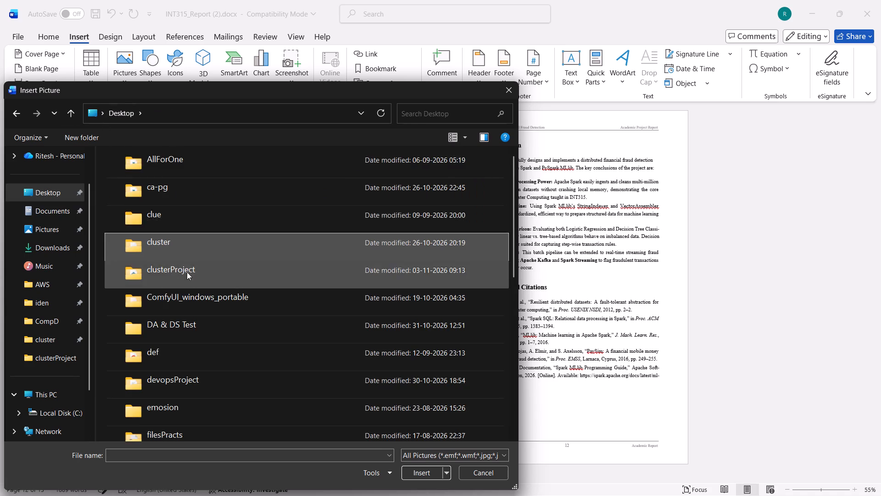
double_click(189, 277)
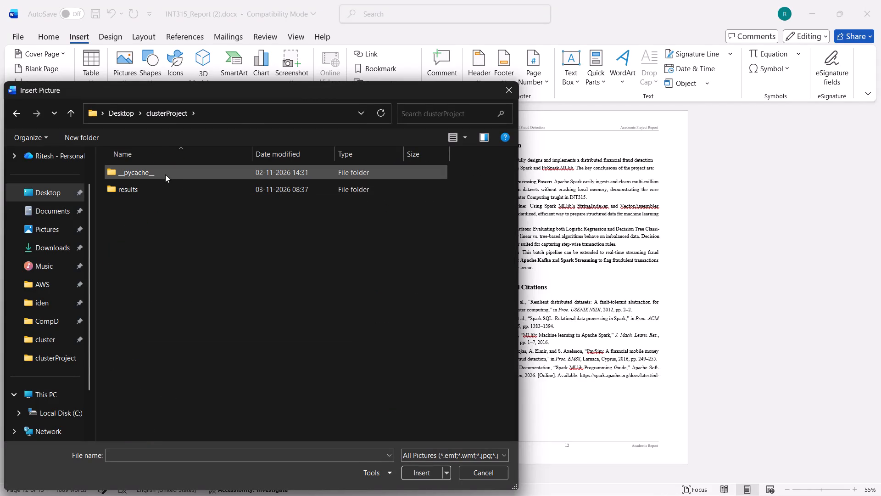
double_click(166, 189)
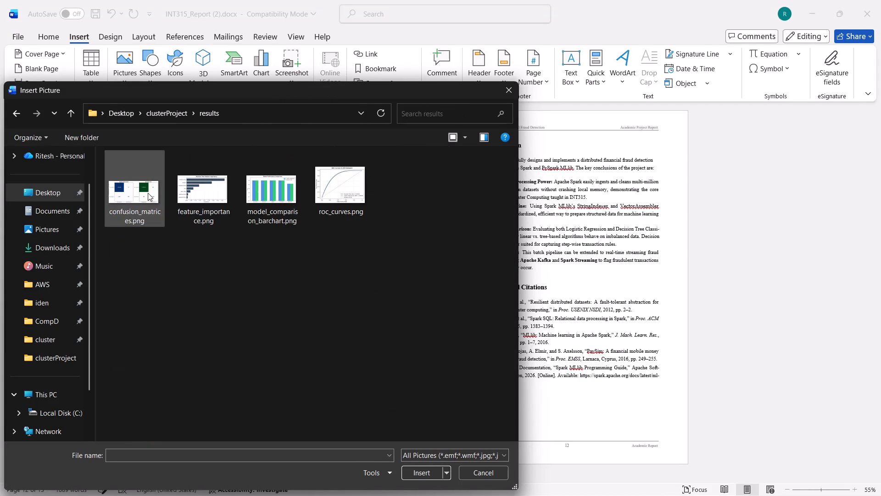
left_click(147, 194)
left_click(426, 475)
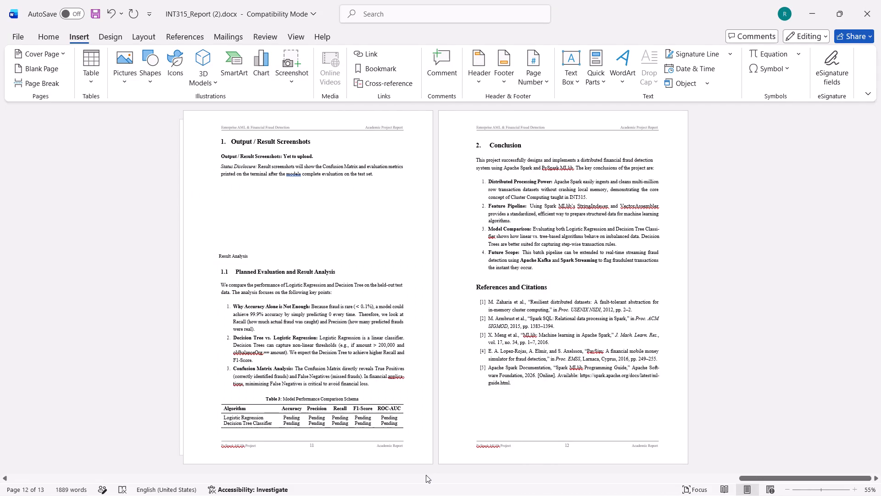
Narrow the confusion matrices image to about 16.7 cm wide, keeping its height, so it fits on the page.
left_click(408, 230)
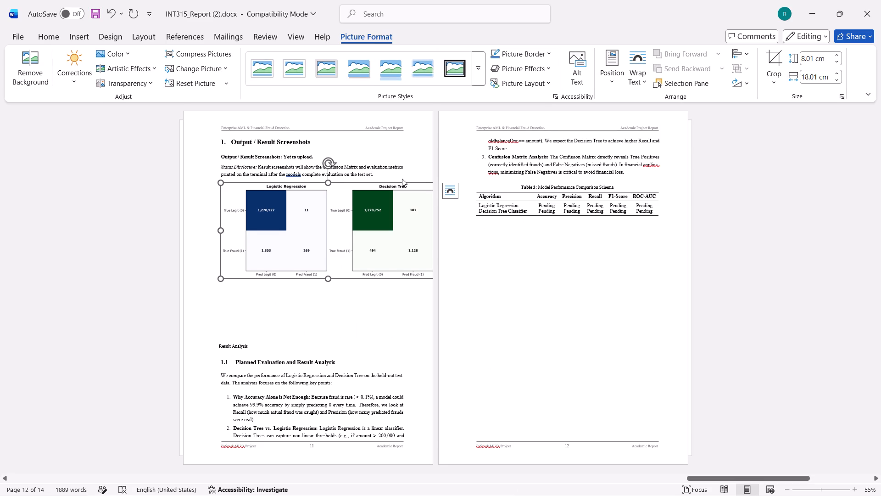
left_click(219, 229)
left_click_drag(219, 229, 251, 231)
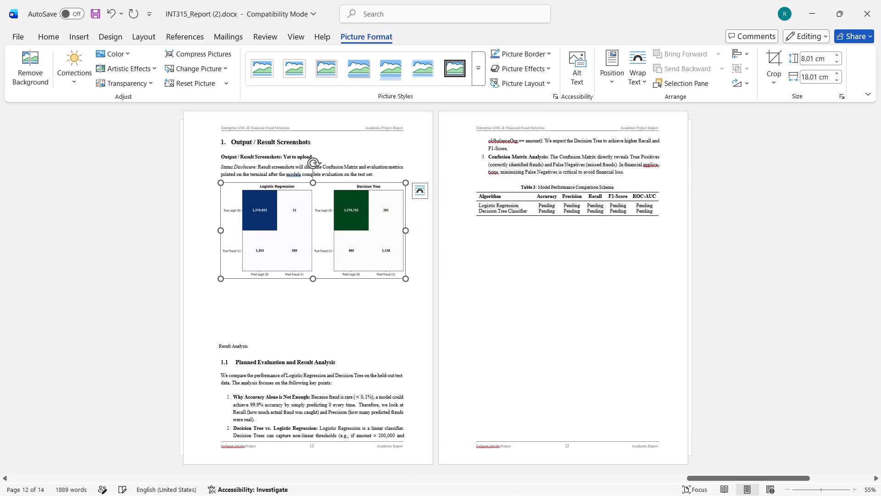
double_click(307, 209)
left_click_drag(408, 231, 418, 231)
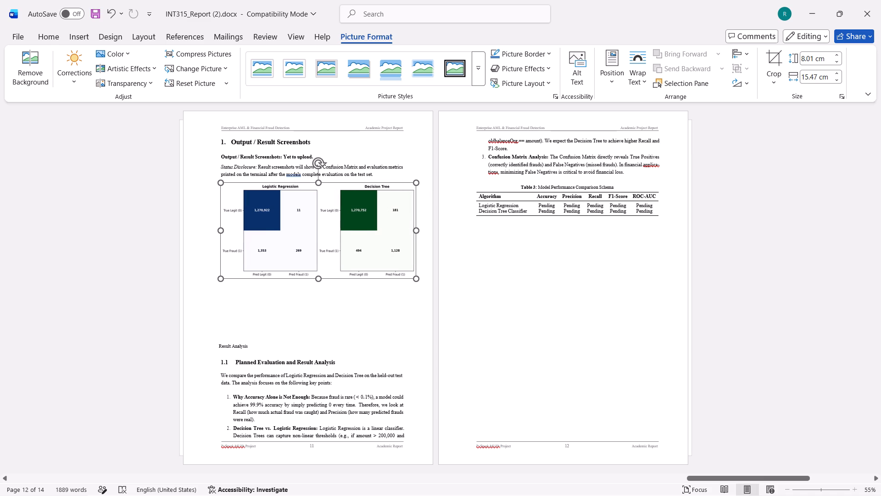
left_click_drag(418, 231, 419, 230)
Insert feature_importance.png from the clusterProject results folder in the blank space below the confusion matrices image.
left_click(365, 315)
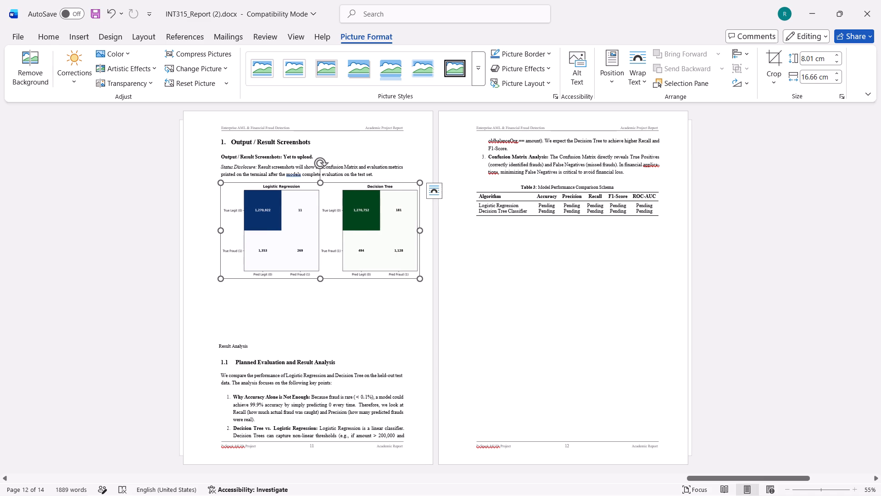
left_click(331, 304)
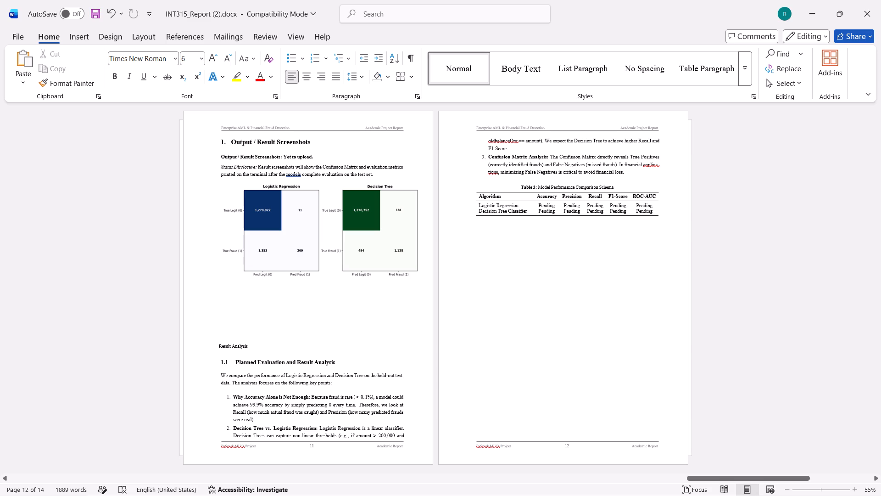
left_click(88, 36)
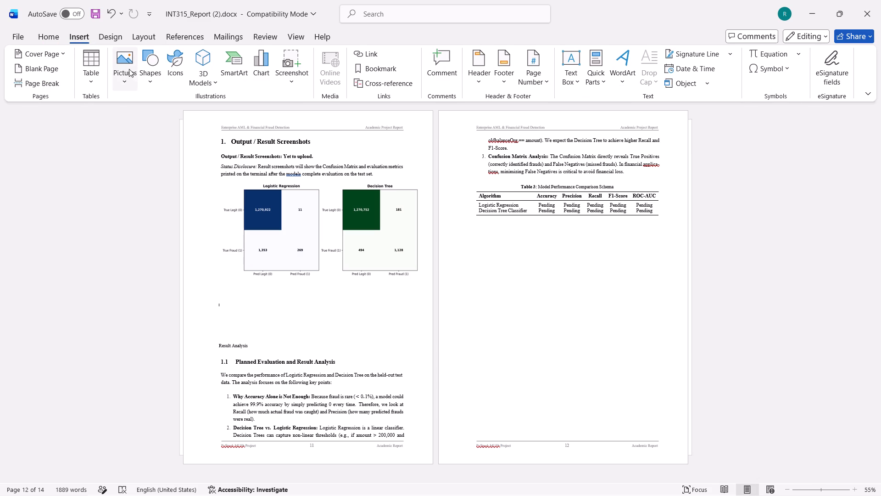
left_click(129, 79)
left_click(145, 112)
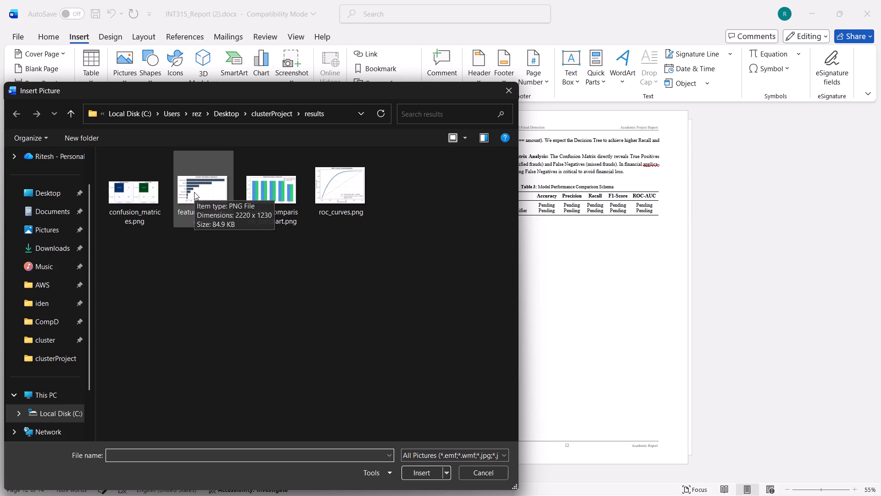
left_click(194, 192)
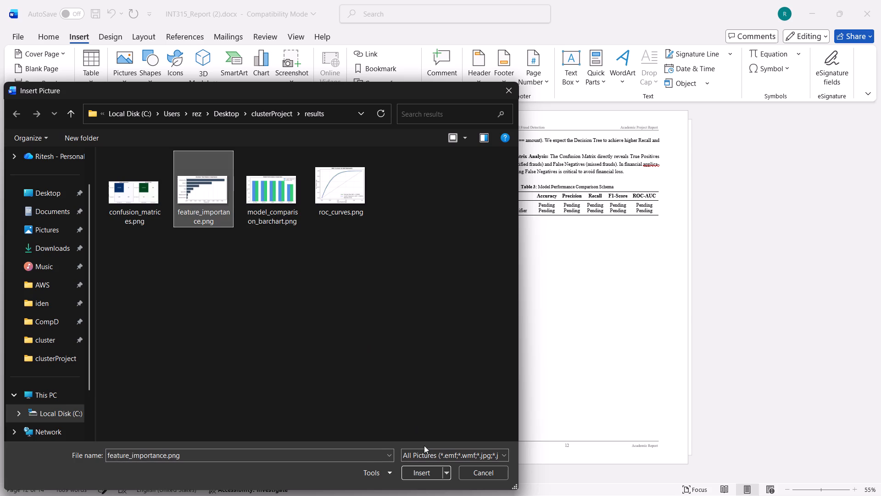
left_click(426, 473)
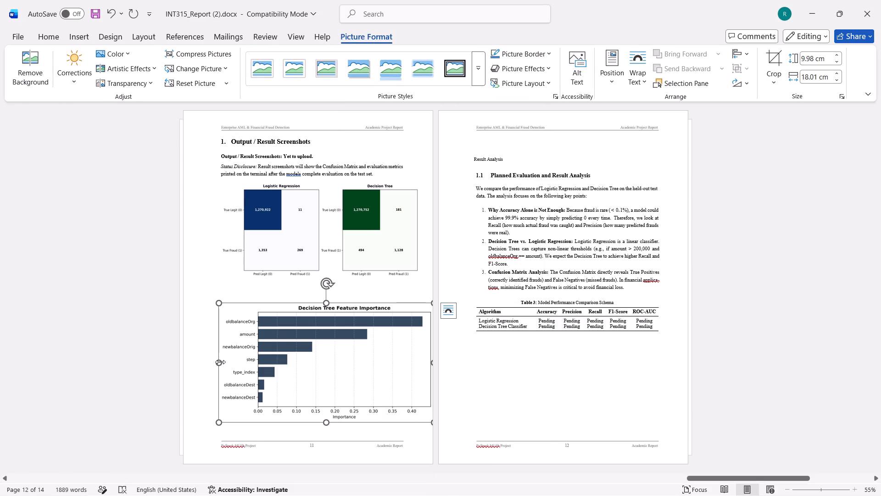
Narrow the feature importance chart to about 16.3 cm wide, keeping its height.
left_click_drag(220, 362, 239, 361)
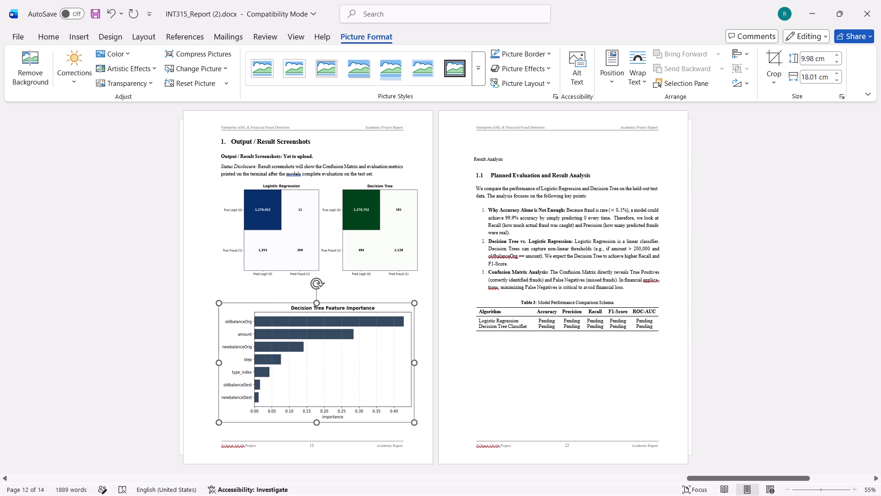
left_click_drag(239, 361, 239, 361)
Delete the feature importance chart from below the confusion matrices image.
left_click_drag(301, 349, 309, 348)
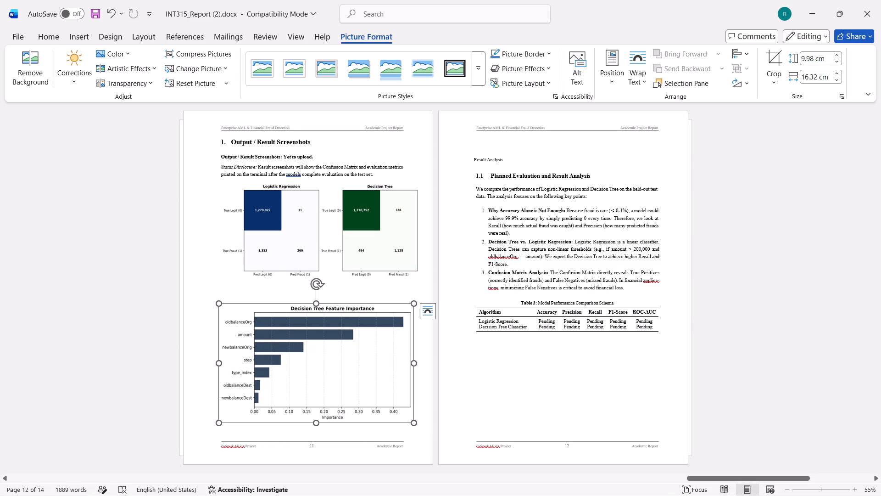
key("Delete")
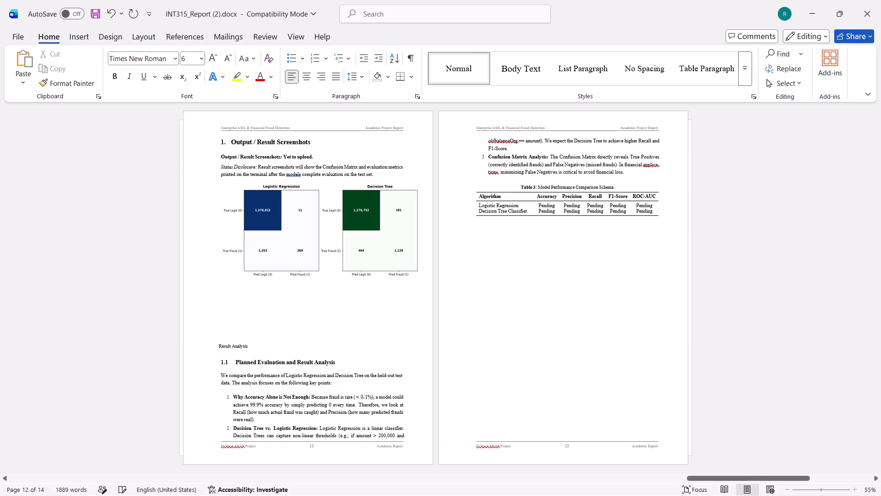
Insert model_comparison_barchart.png from the clusterProject results folder below the confusion matrices image.
left_click(74, 33)
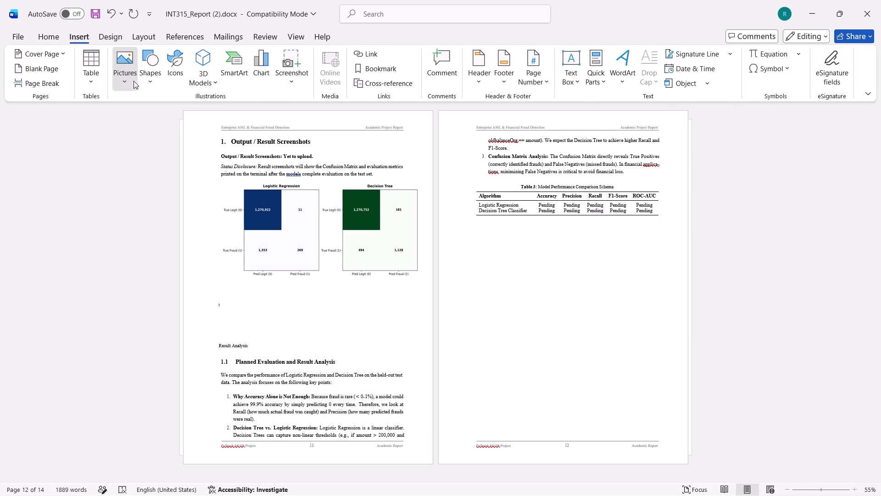
left_click(134, 81)
left_click(150, 121)
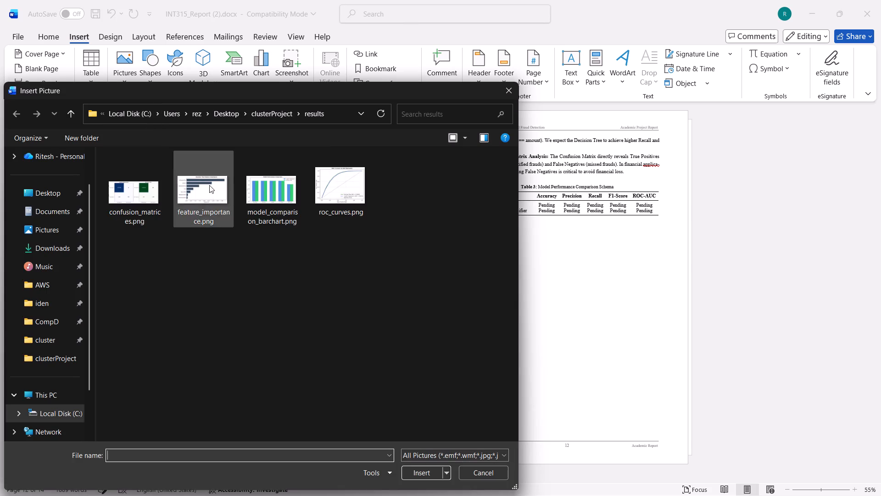
left_click(261, 183)
left_click(261, 183)
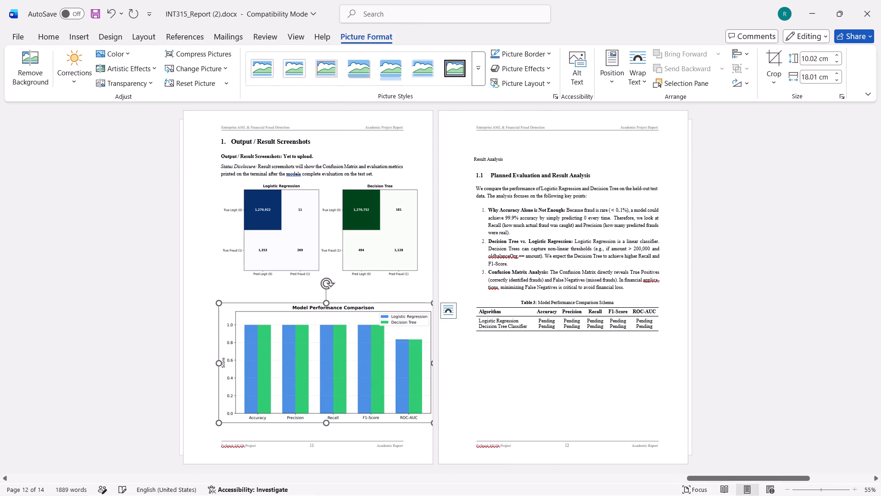
Narrow the model comparison bar chart to about 16.8 cm wide, keeping its height, so it fits on the page.
left_click(342, 337)
left_click_drag(359, 305, 349, 304)
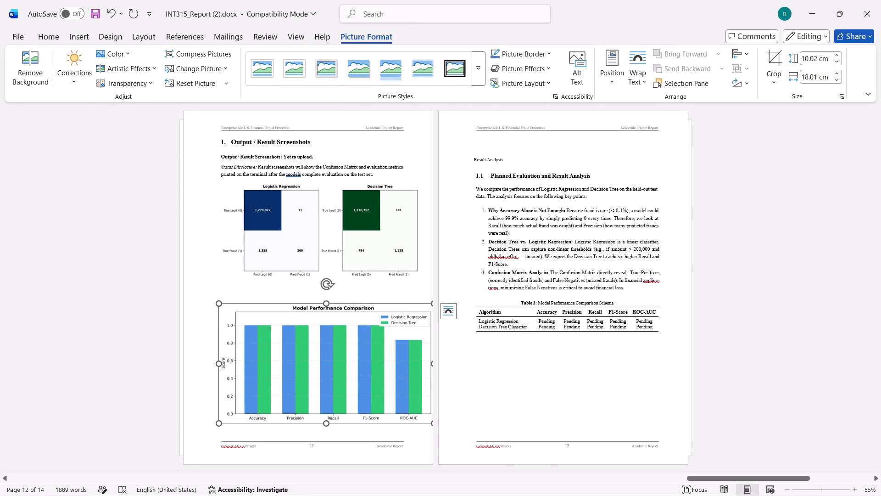
left_click(353, 316)
left_click_drag(221, 362, 237, 365)
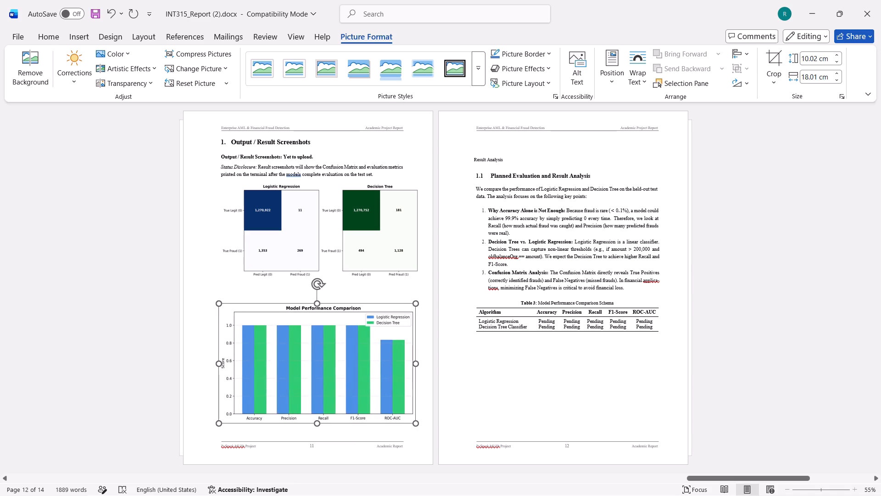
left_click_drag(237, 365, 234, 367)
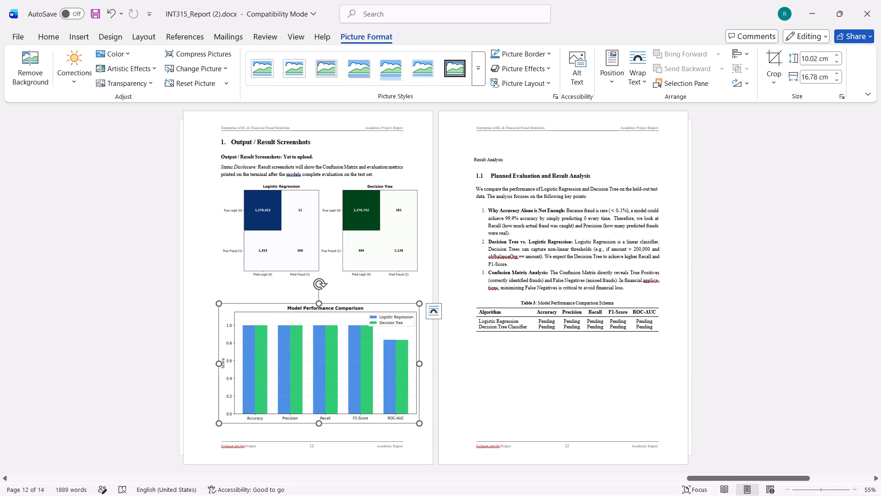
Stretch the model comparison bar chart to about 10.8 cm tall, keeping its width.
left_click_drag(321, 423, 321, 433)
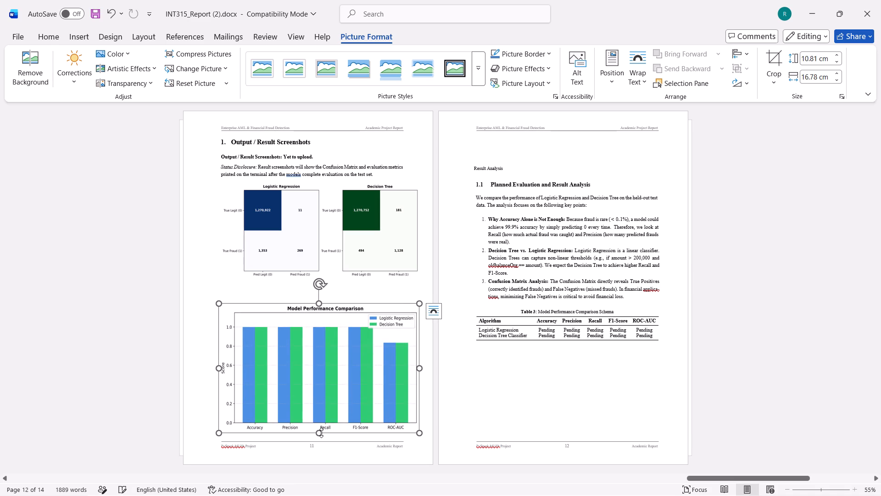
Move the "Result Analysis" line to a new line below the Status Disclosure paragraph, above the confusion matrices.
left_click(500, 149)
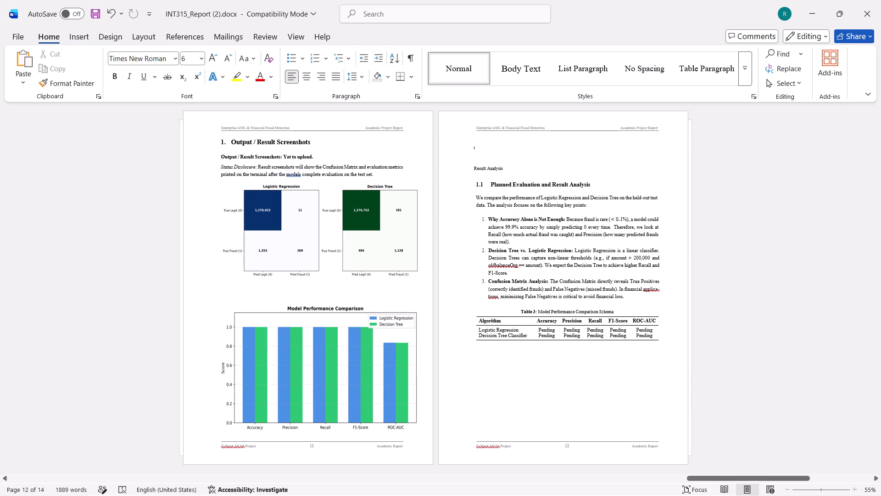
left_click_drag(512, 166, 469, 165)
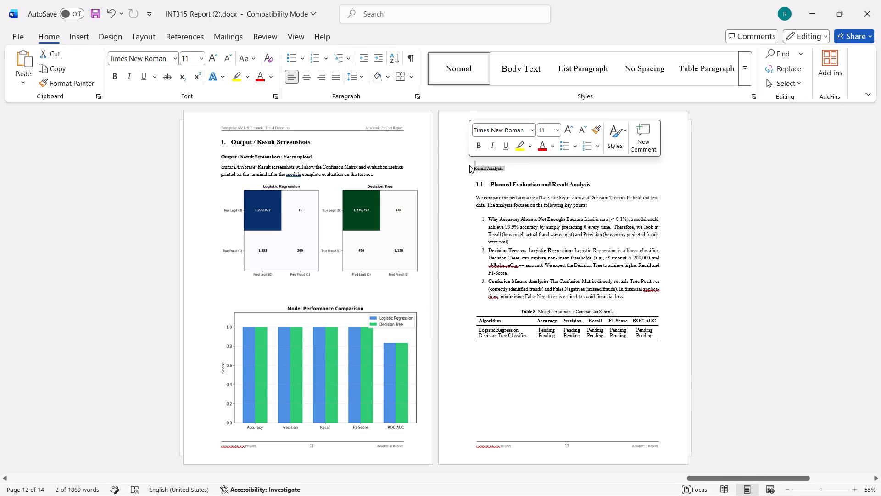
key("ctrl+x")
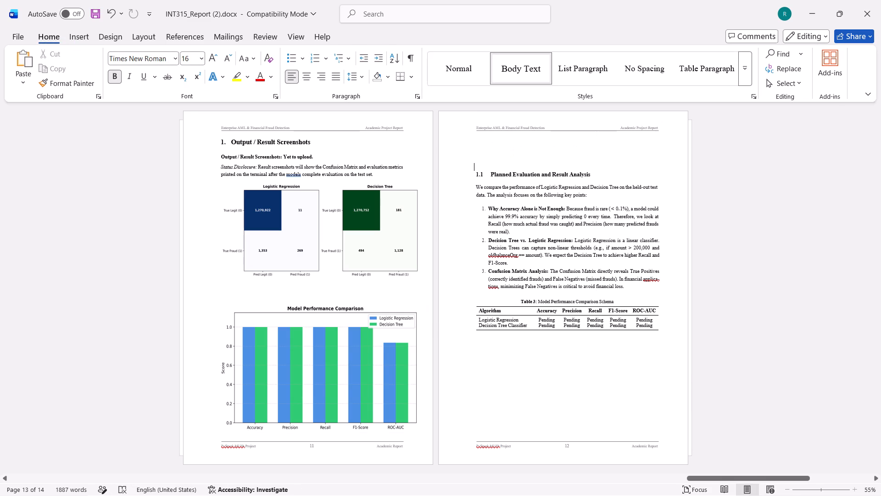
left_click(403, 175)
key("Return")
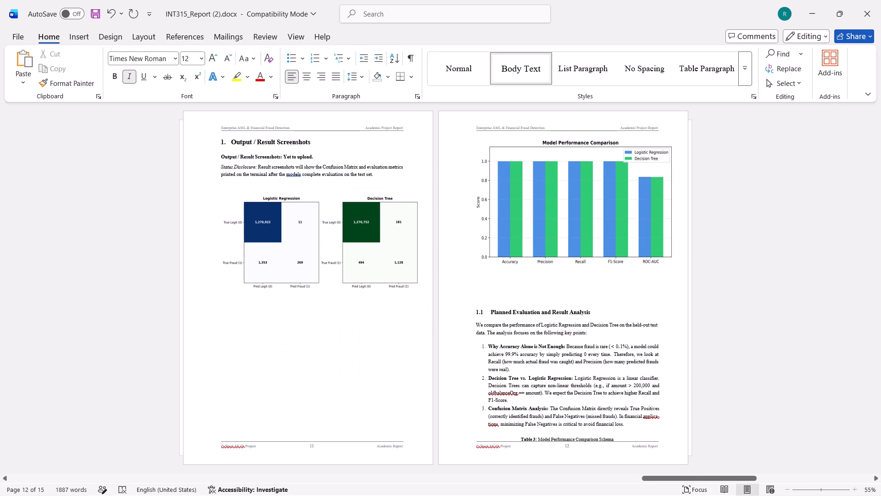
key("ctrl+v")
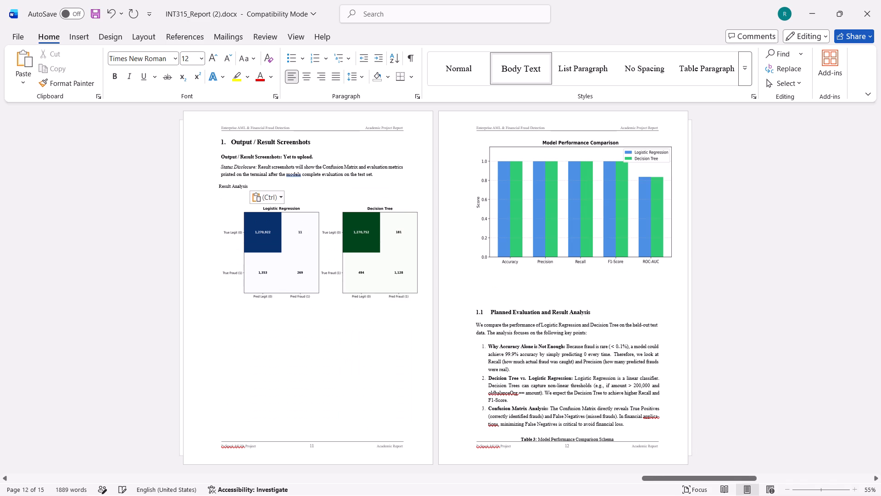
Remove the extra blank line after the moved label and make it read "Result Analysis:".
key("BackSpace")
key("BackSpace")
key("BackSpace")
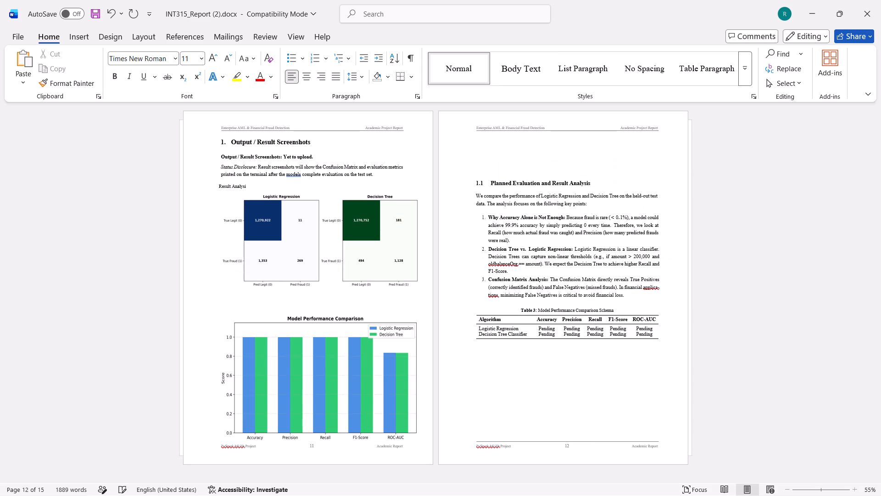
key("s")
key("shift+colon")
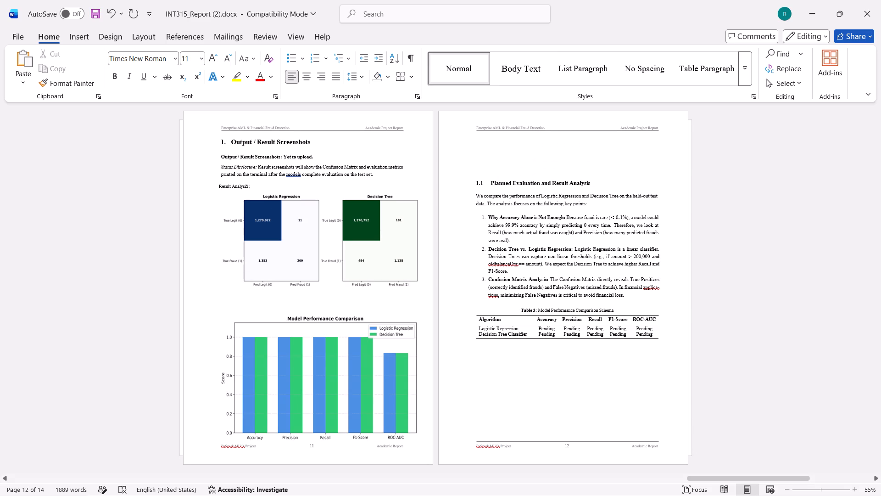
key("BackSpace")
key("BackSpace")
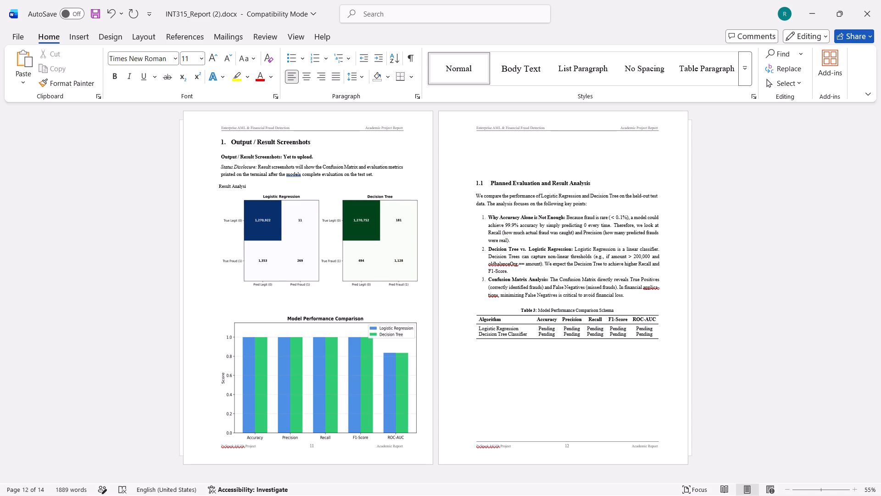
key("s")
key("shift+colon")
Insert feature_importance.png from the clusterProject results folder at the top of page 12, above the Planned Evaluation and Result Analysis heading.
scroll(455, 157, "left", 2)
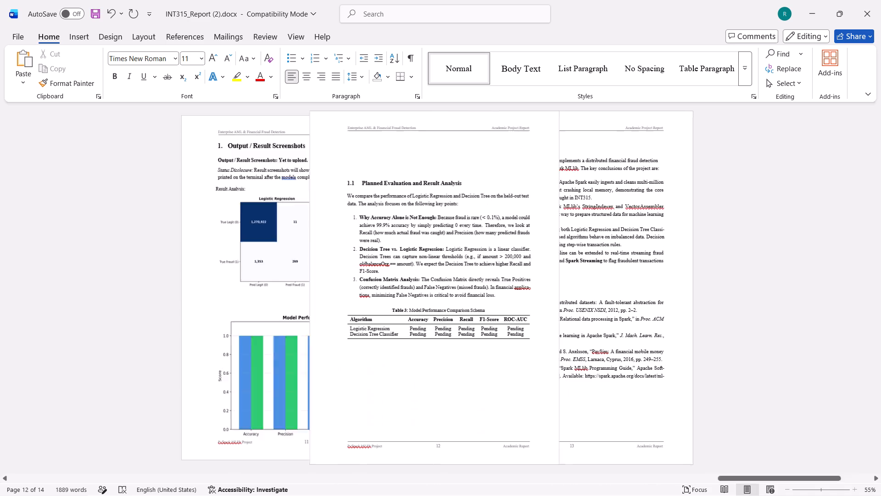
scroll(446, 167, "right", 1)
scroll(446, 167, "left", 1)
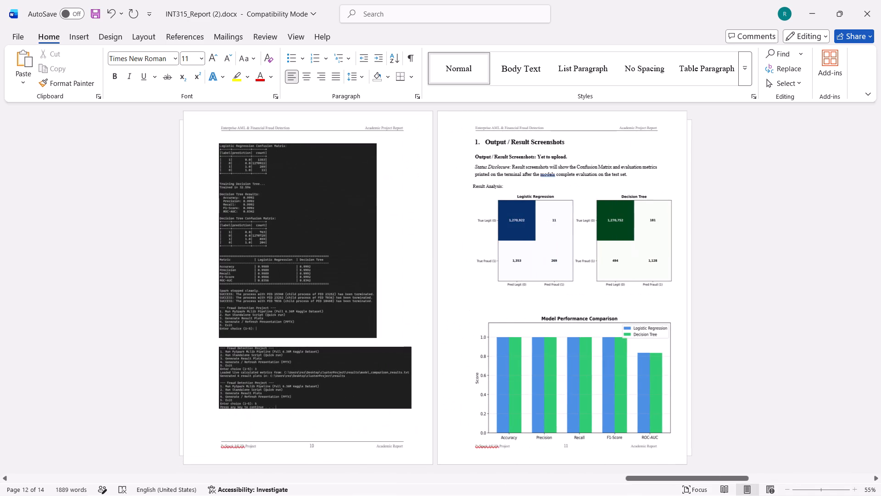
scroll(446, 167, "left", 1)
left_click(274, 167)
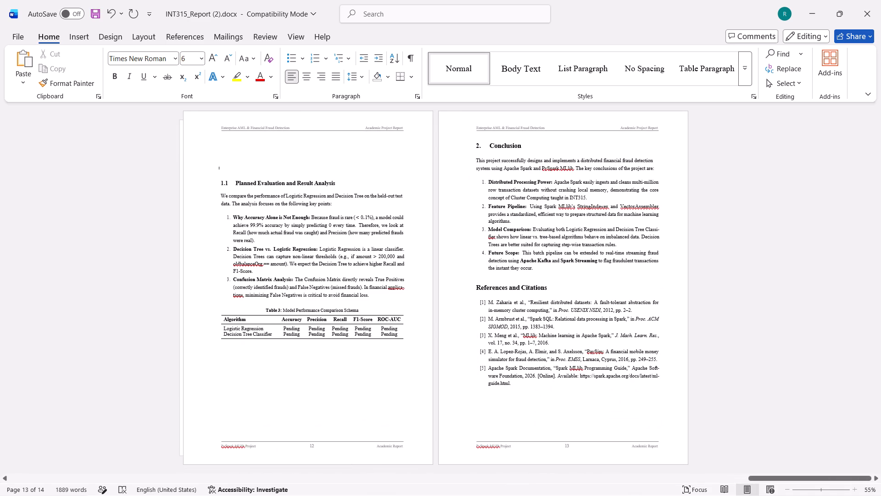
left_click(235, 145)
scroll(235, 145, "right", 1)
scroll(235, 145, "left", 1)
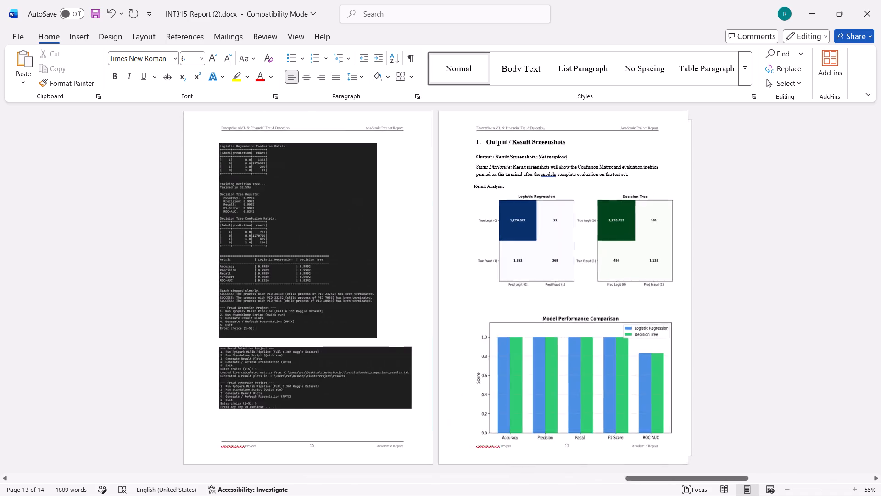
left_click(235, 145)
scroll(235, 145, "left", 1)
left_click(487, 143)
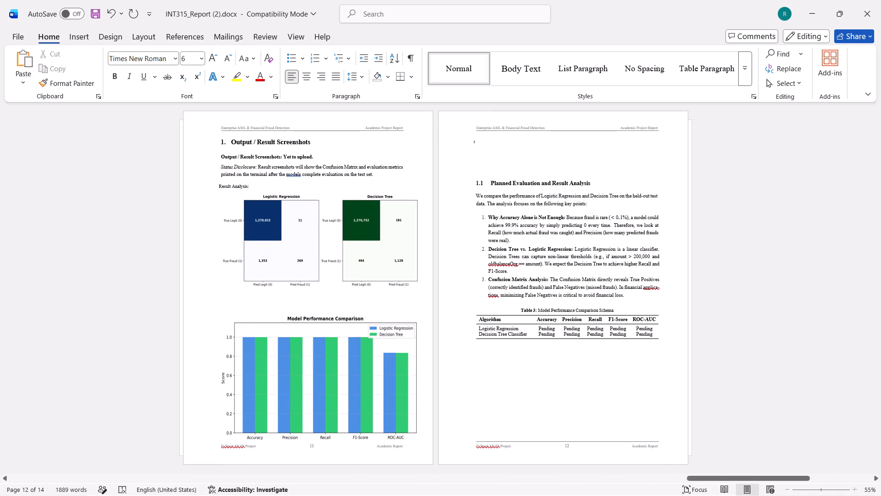
left_click(86, 38)
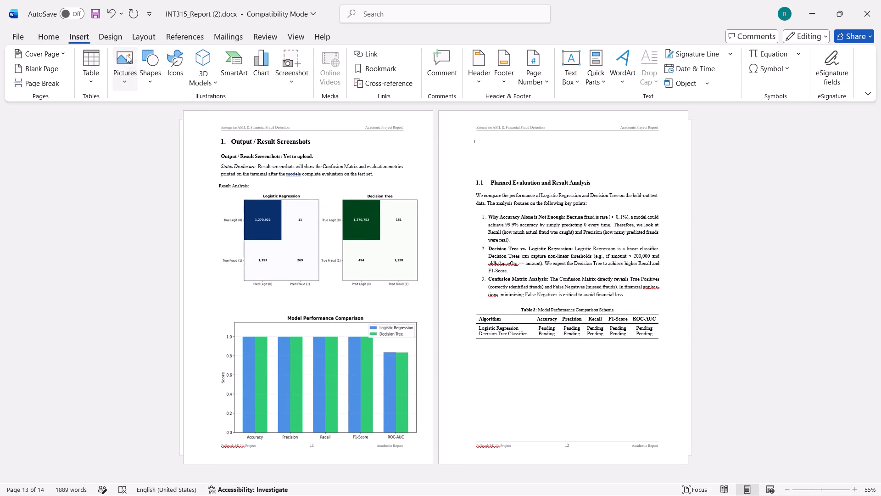
left_click(126, 71)
left_click(154, 118)
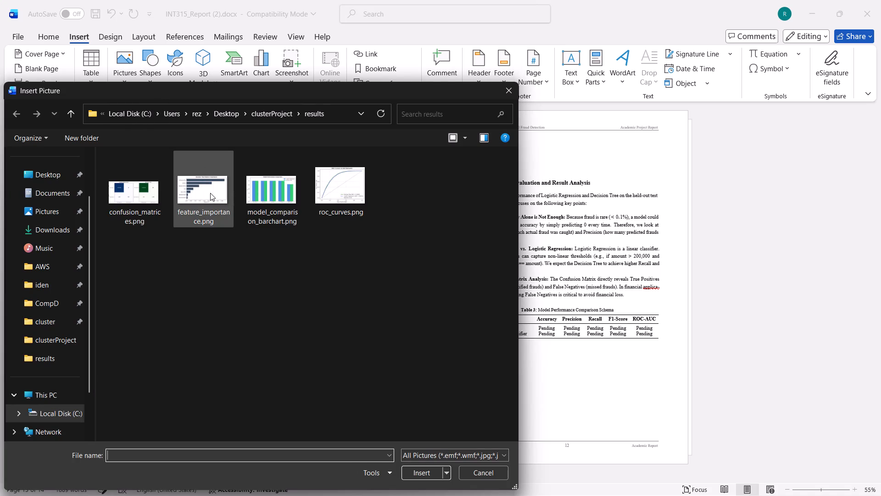
left_click(210, 193)
left_click(427, 471)
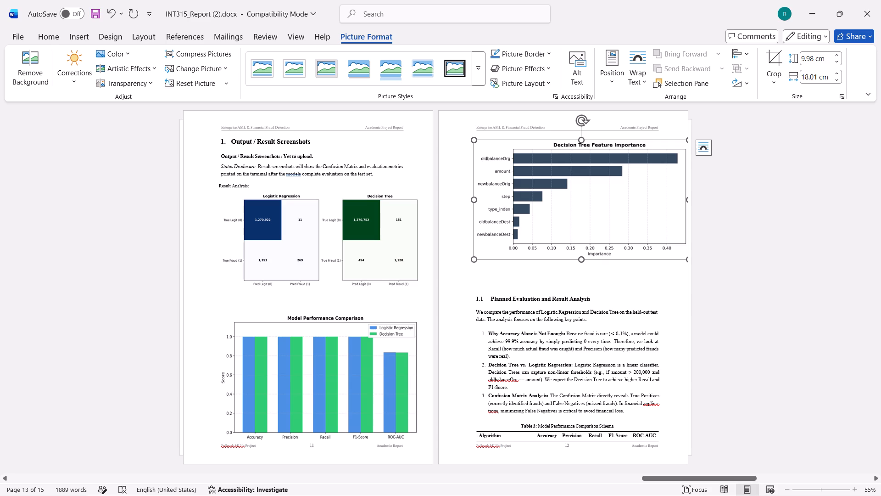
Narrow the feature importance chart so it fits within the page, keeping its height.
left_click_drag(476, 200, 491, 199)
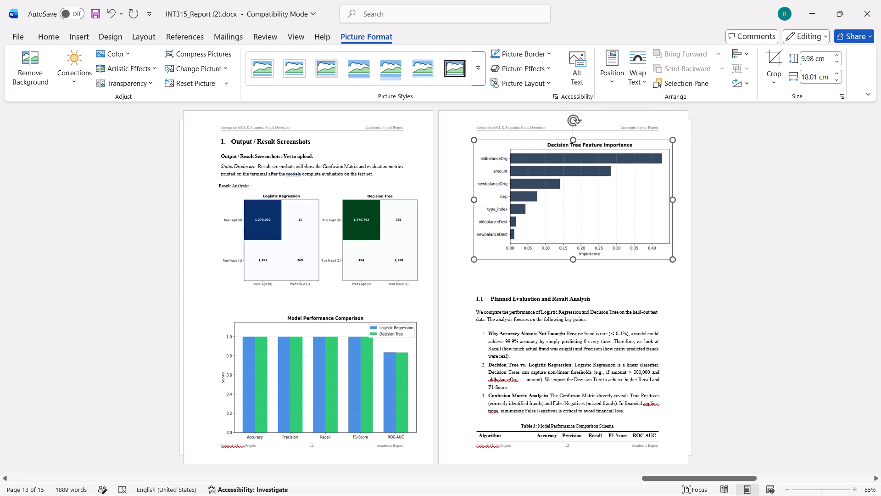
left_click(598, 279)
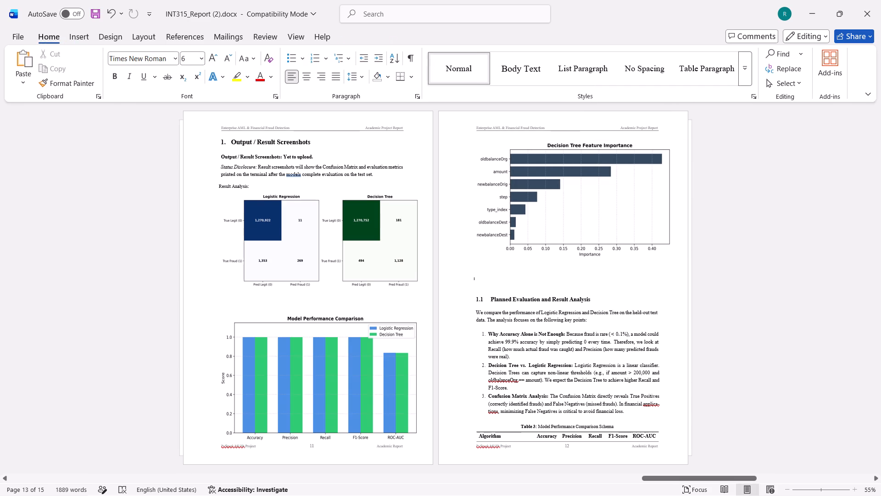
left_click(490, 275)
Move the "Result Analysis:" line from above the confusion matrices to below the feature importance chart.
left_click_drag(255, 186, 228, 188)
left_click_drag(228, 188, 221, 187)
key("ctrl+x")
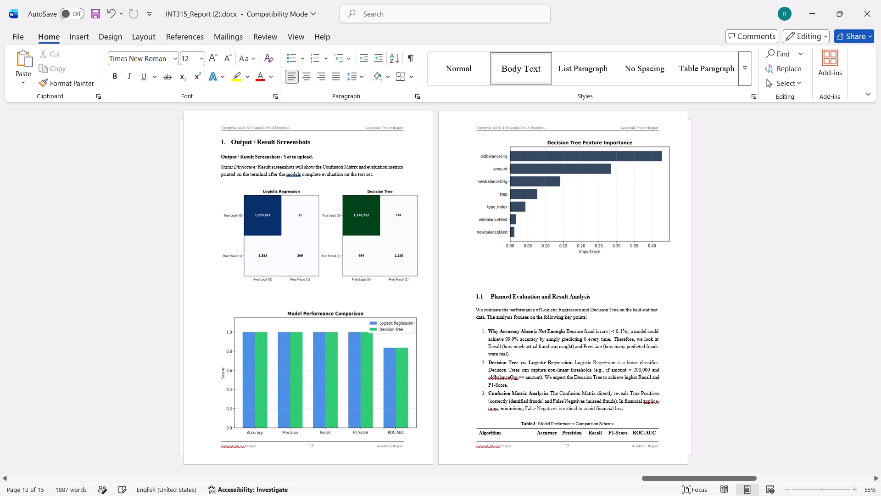
left_click(509, 276)
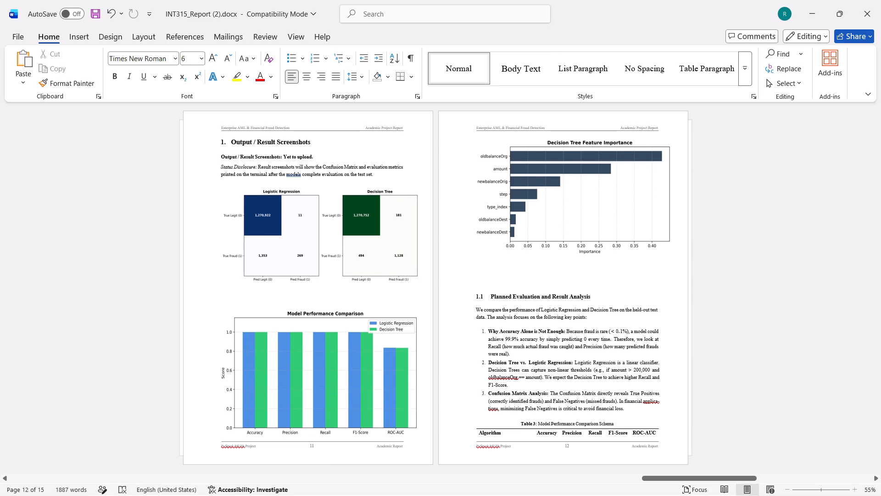
key("ctrl+v")
Widen the gap between the "Result Analysis:" line and the Planned Evaluation and Result Analysis heading with extra blank lines.
left_click(484, 289)
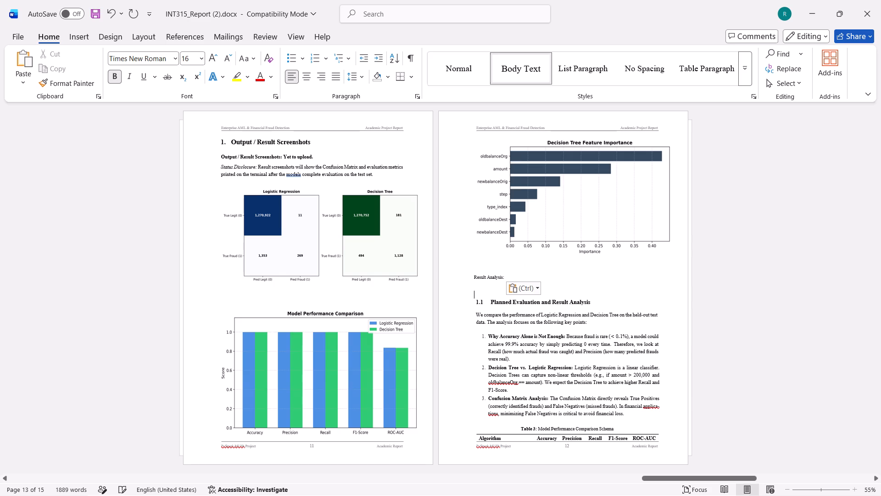
key("BackSpace")
key("BackSpace")
key("BackSpace")
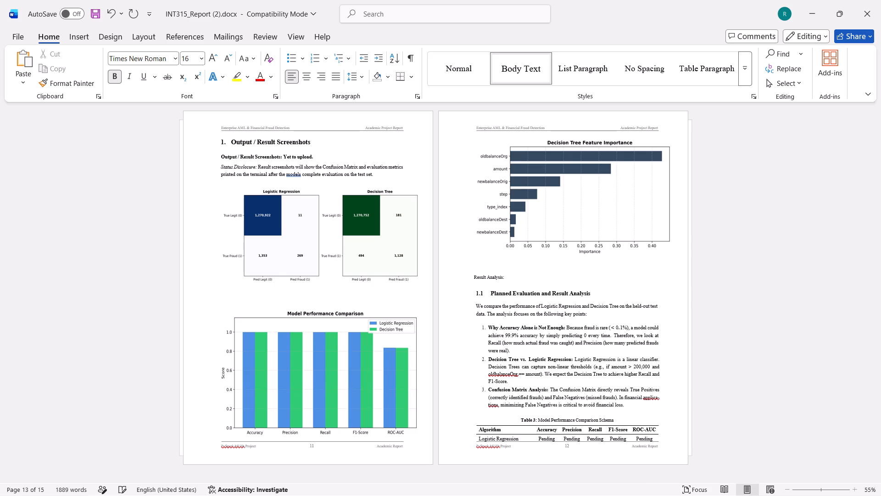
key("Return")
key("Return")
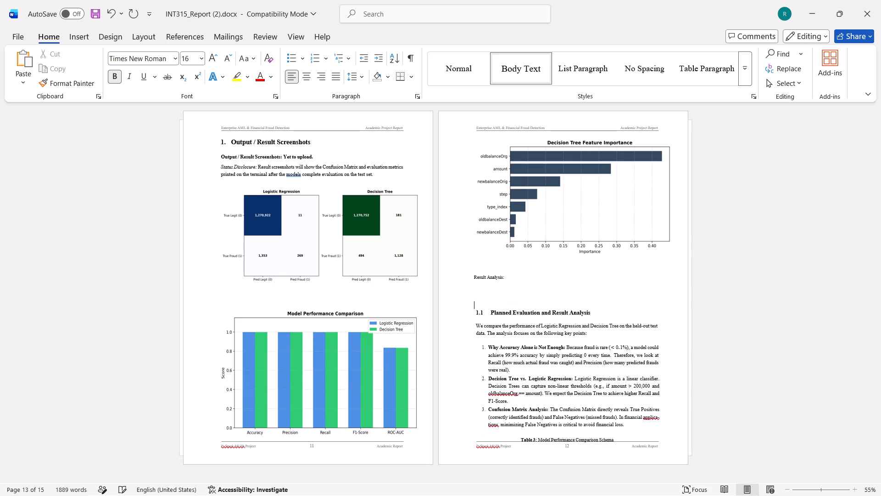
key("Return")
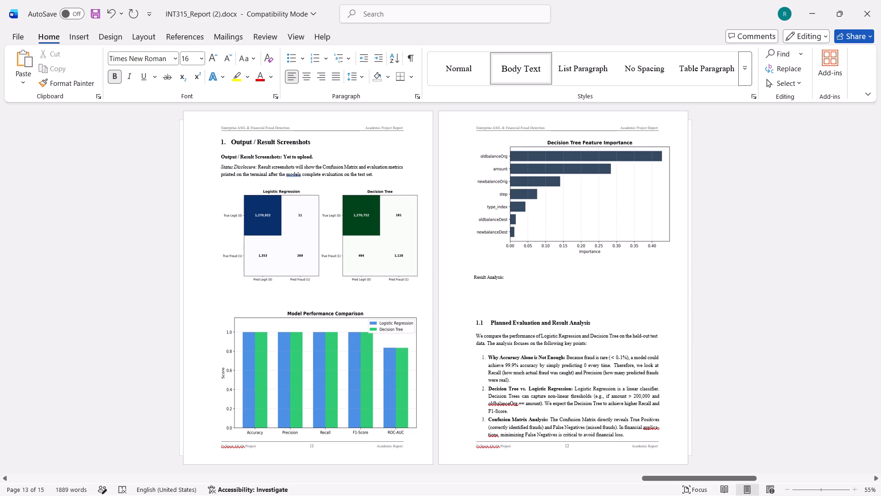
Reduce the blank space between the feature importance chart and the "Result Analysis:" line.
left_click(491, 263)
key("Return")
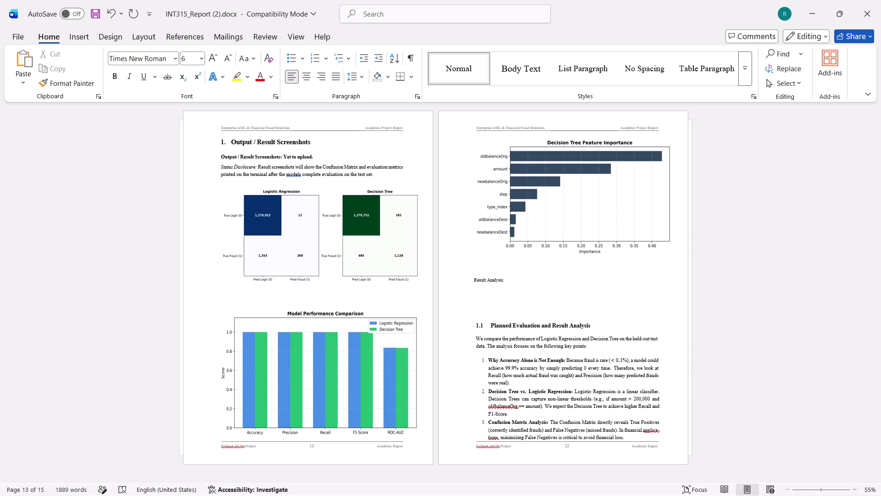
key("BackSpace")
key("BackSpace")
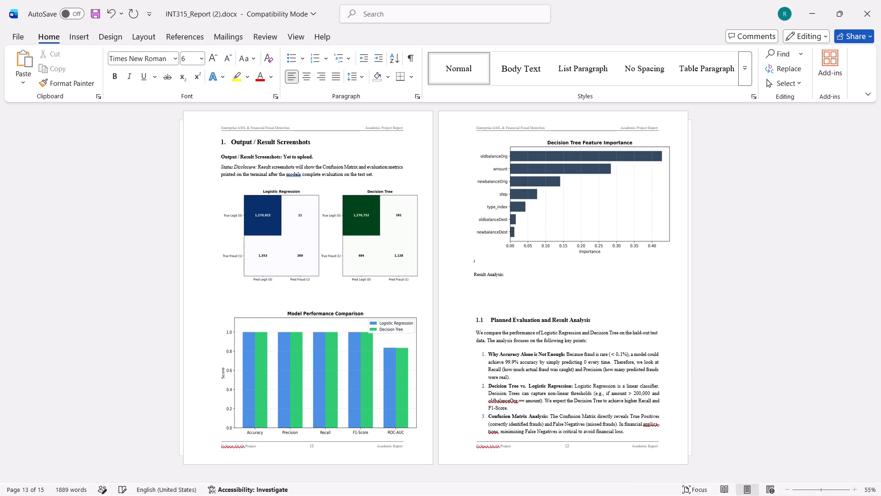
Move the "Result Analysis:" line further down, to just above the Planned Evaluation and Result Analysis heading.
left_click_drag(495, 299, 481, 291)
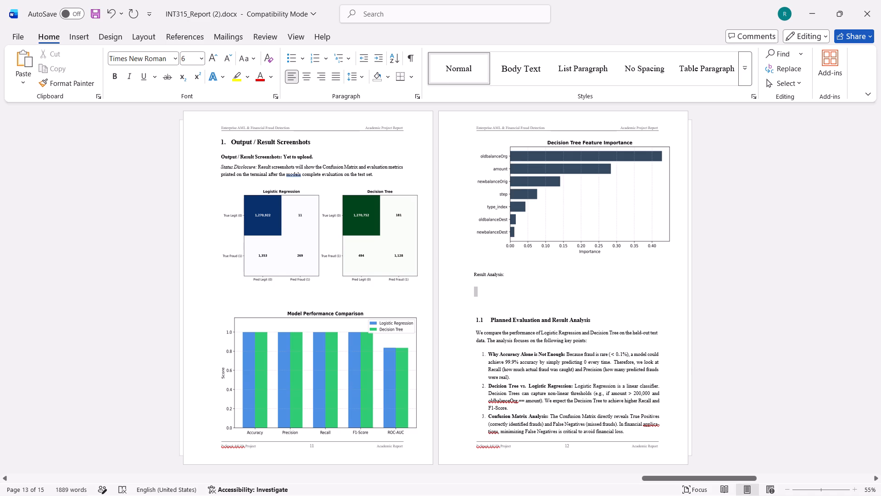
left_click_drag(481, 291, 482, 289)
left_click_drag(473, 276, 500, 271)
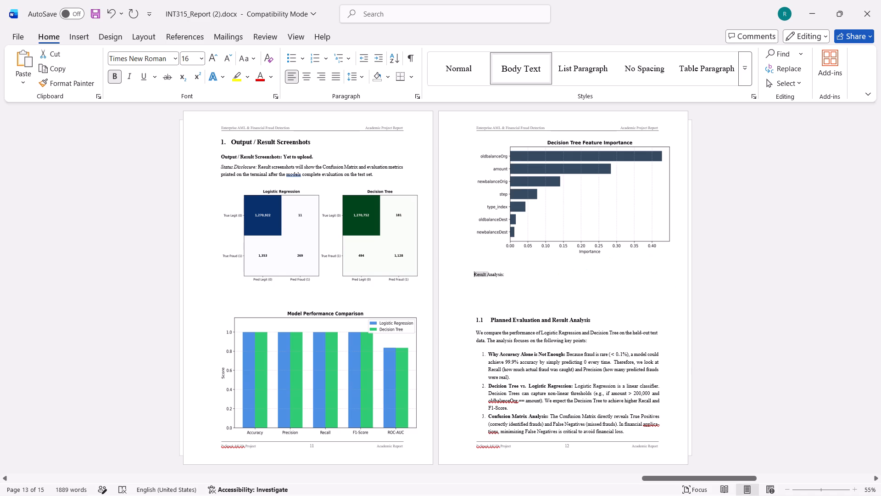
left_click_drag(500, 271, 506, 274)
key("ctrl+x")
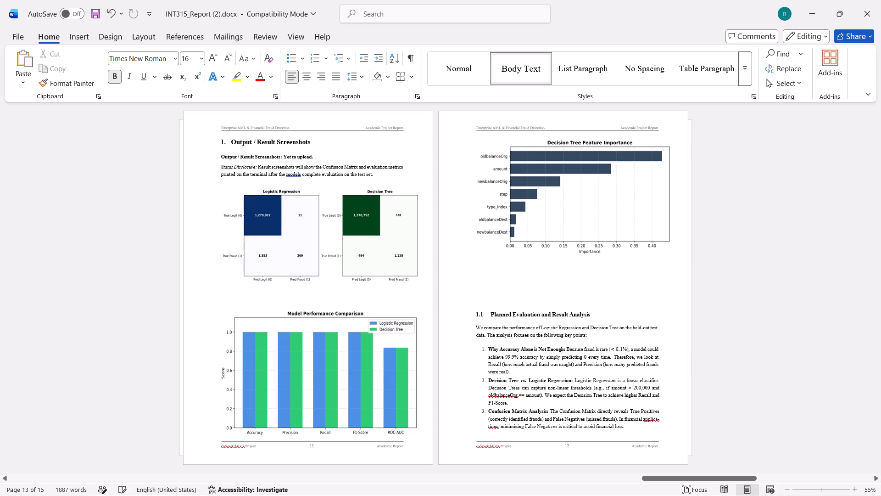
left_click(482, 300)
key("ctrl+v")
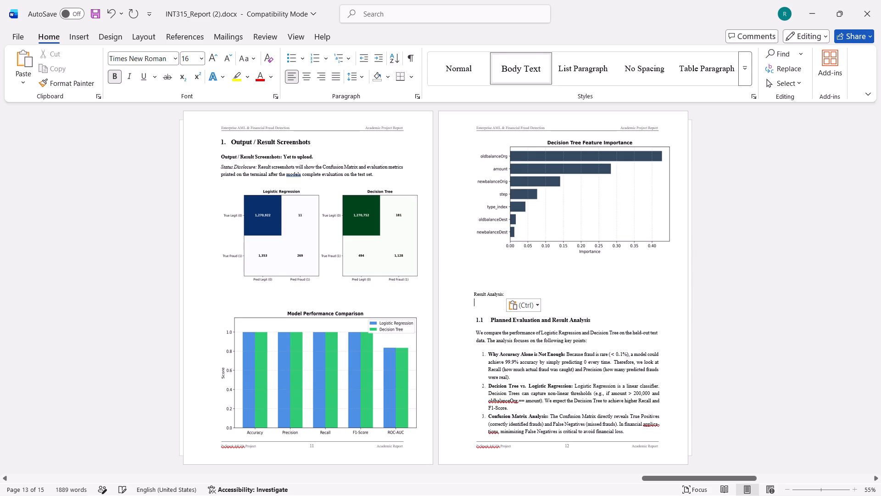
Format the "Result Analysis:" line as bold with a font size of 14.
left_click_drag(513, 290, 480, 296)
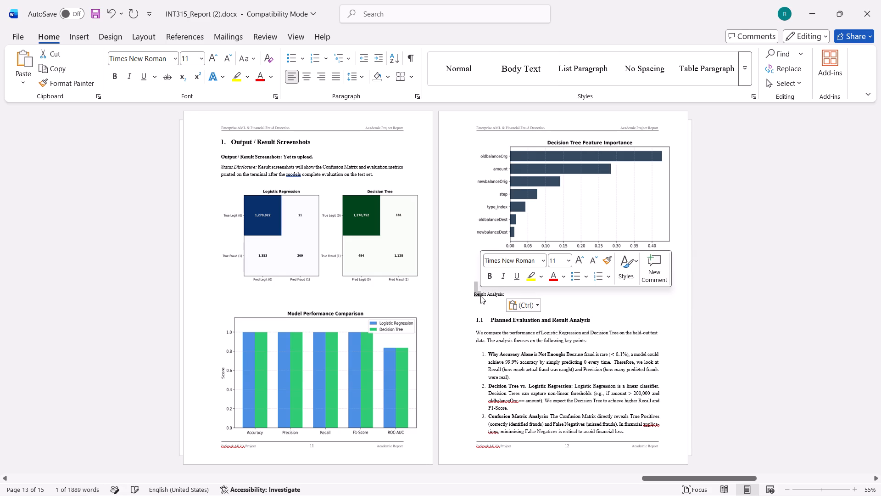
left_click(500, 293)
left_click_drag(504, 295, 467, 295)
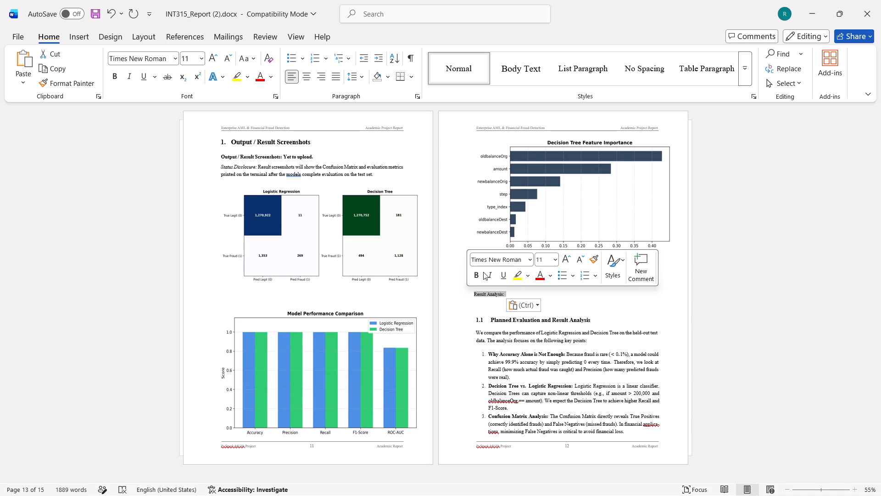
left_click(481, 273)
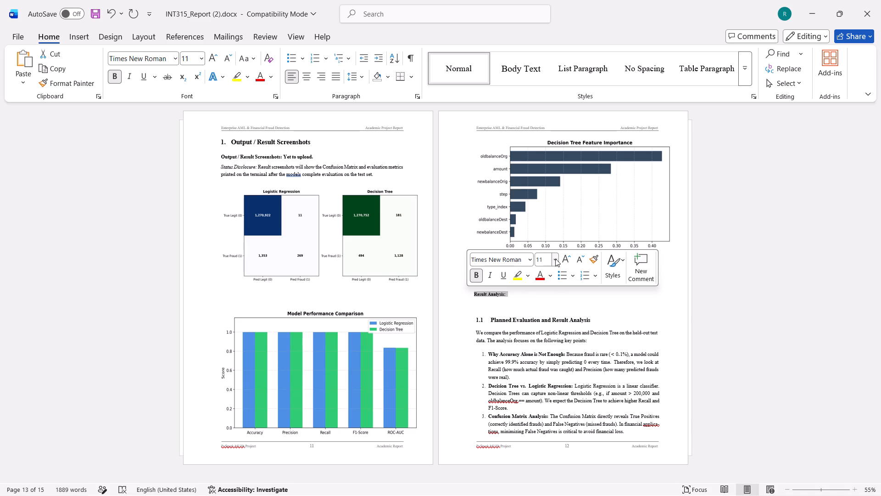
left_click(555, 259)
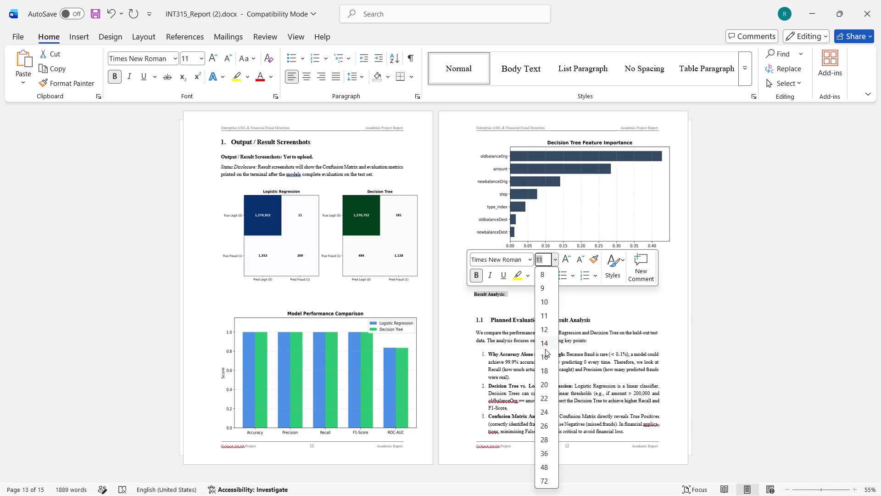
left_click(545, 341)
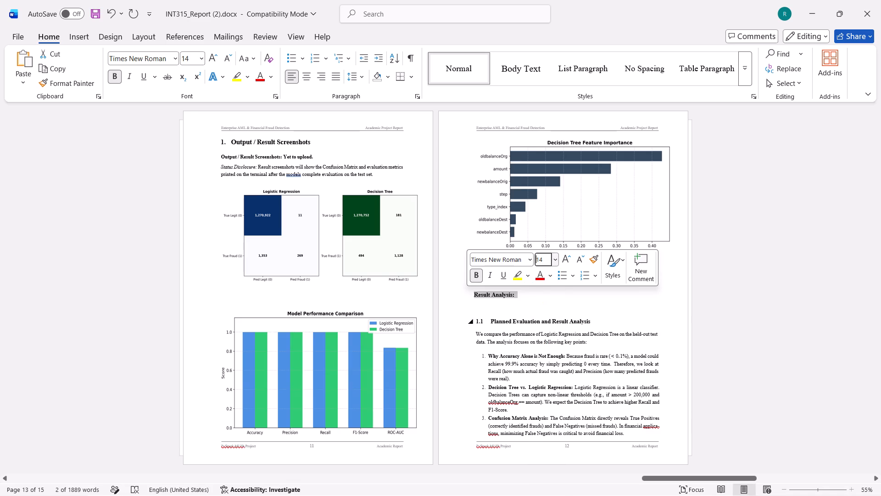
Delete a blank line between the "Result Analysis:" line and the Planned Evaluation and Result Analysis heading.
left_click(534, 317)
key("BackSpace")
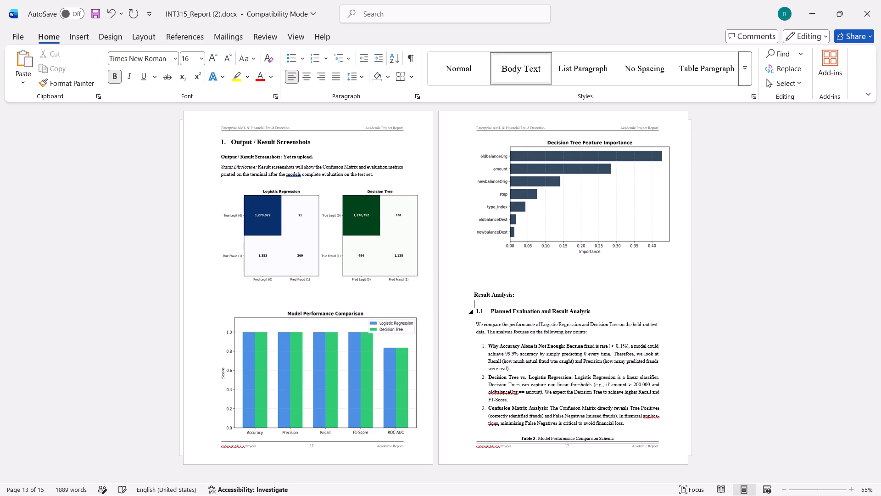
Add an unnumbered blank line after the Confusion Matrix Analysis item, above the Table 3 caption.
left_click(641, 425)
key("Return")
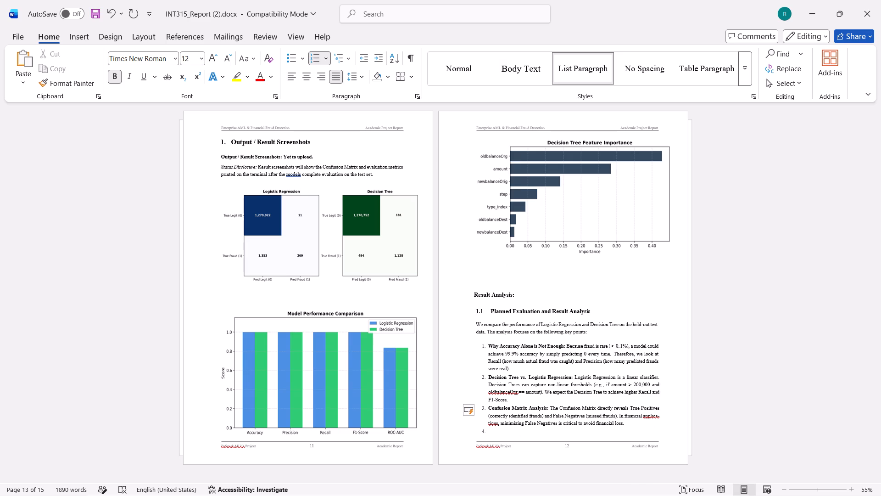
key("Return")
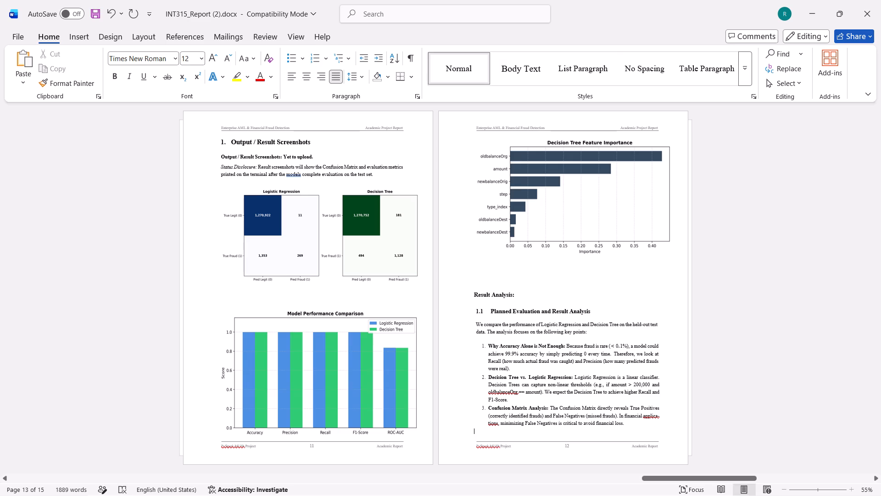
Delete several blank lines between the feature importance chart and the "Result Analysis:" line.
left_click(596, 300)
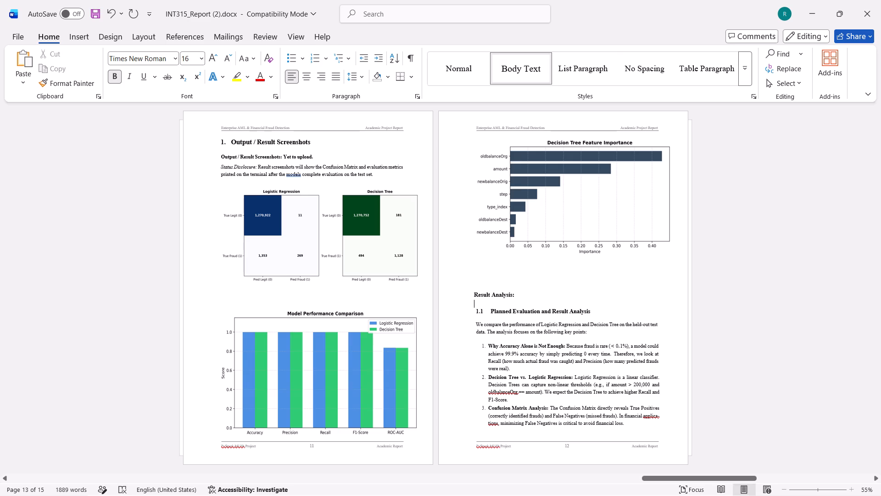
left_click(542, 285)
key("BackSpace")
key("BackSpace")
key("BackSpace")
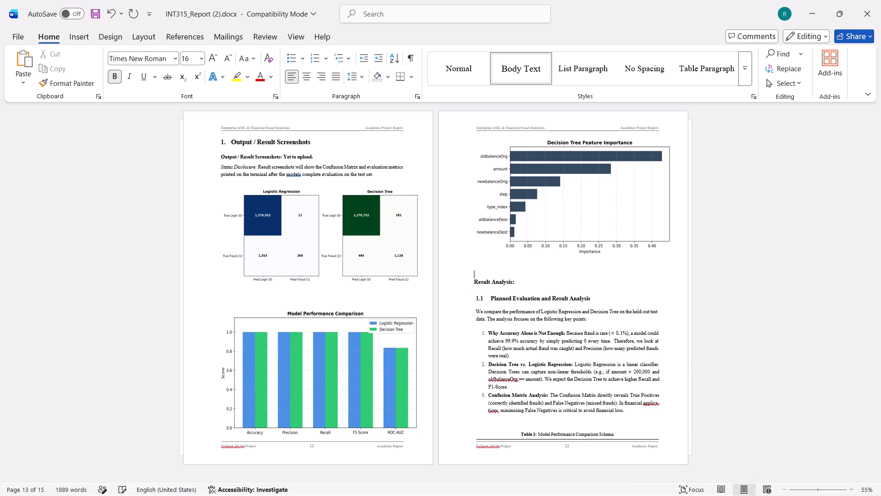
key("BackSpace")
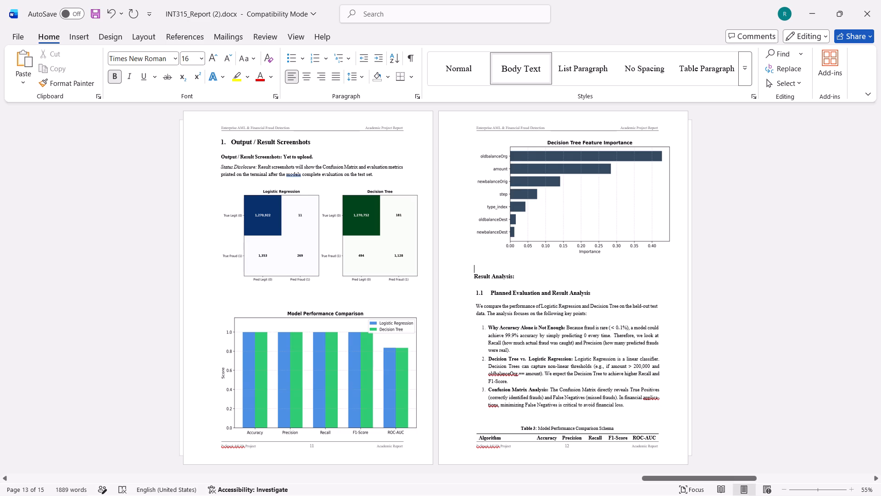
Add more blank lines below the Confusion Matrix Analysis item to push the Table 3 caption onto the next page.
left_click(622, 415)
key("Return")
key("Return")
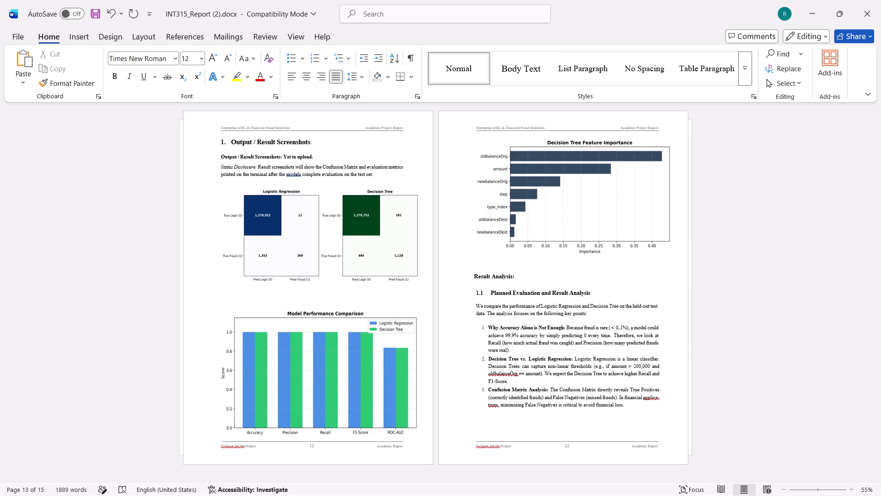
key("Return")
Remove the remaining blank lines so the "Result Analysis:" line sits directly below the feature importance chart.
scroll(512, 264, "left", 1)
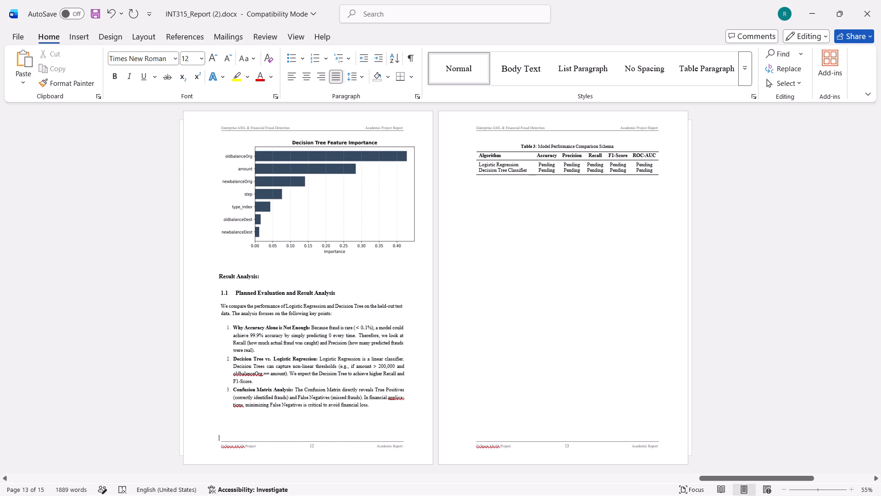
left_click(278, 266)
key("BackSpace")
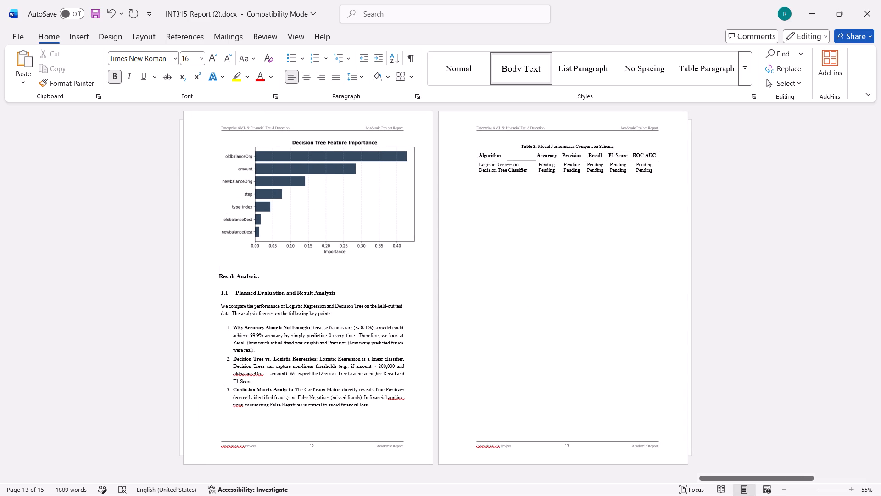
key("BackSpace")
key("BackSpace")
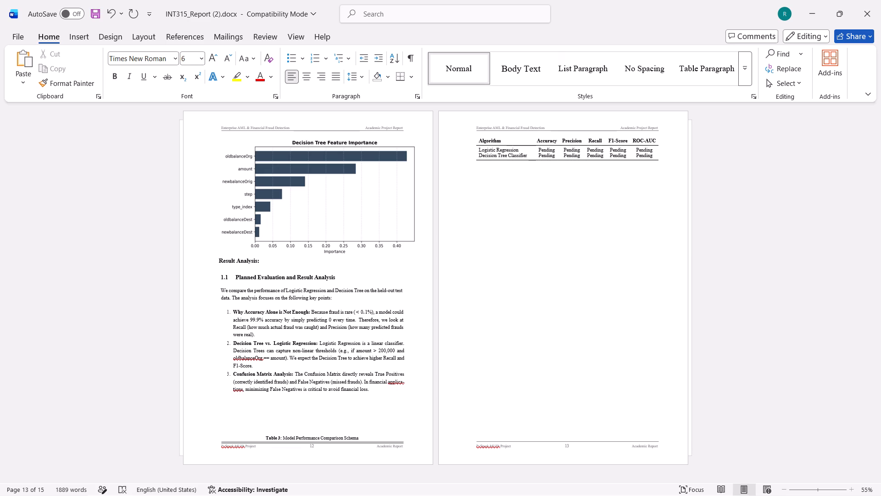
Remove the extra blank lines between the Confusion Matrix Analysis item and the Table 3 caption so the table fits on the same page.
left_click(270, 416)
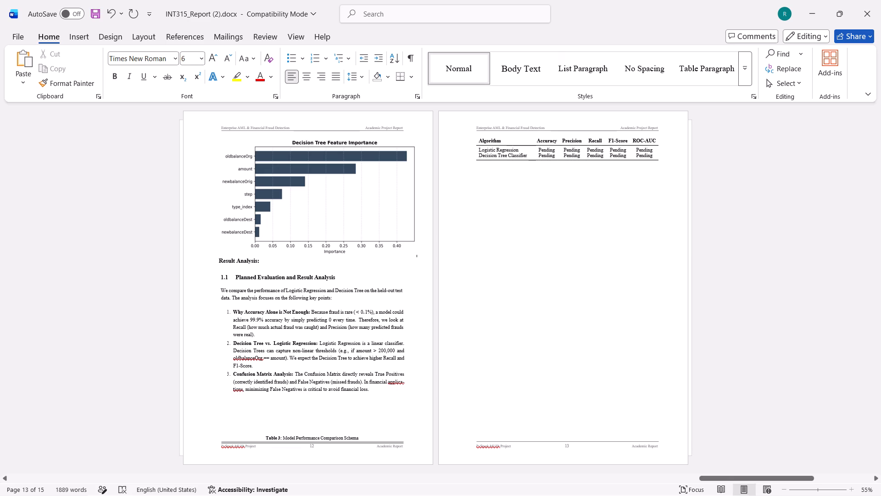
key("BackSpace")
key("BackSpace")
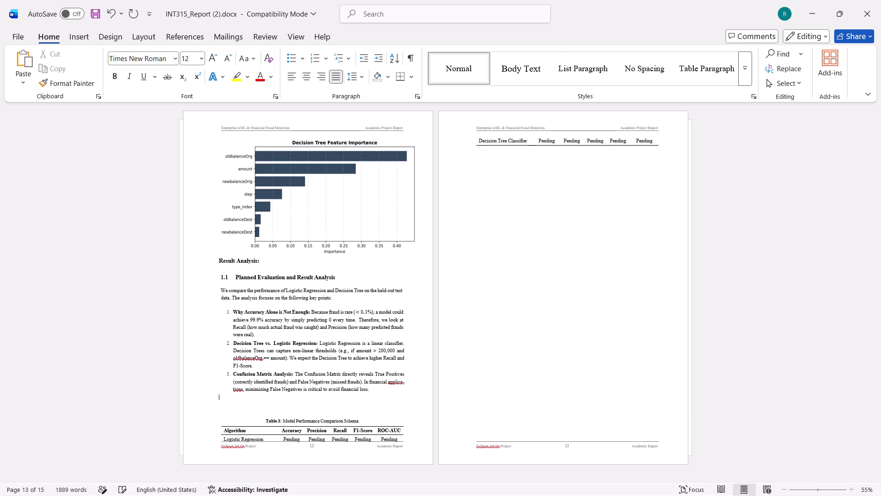
key("BackSpace")
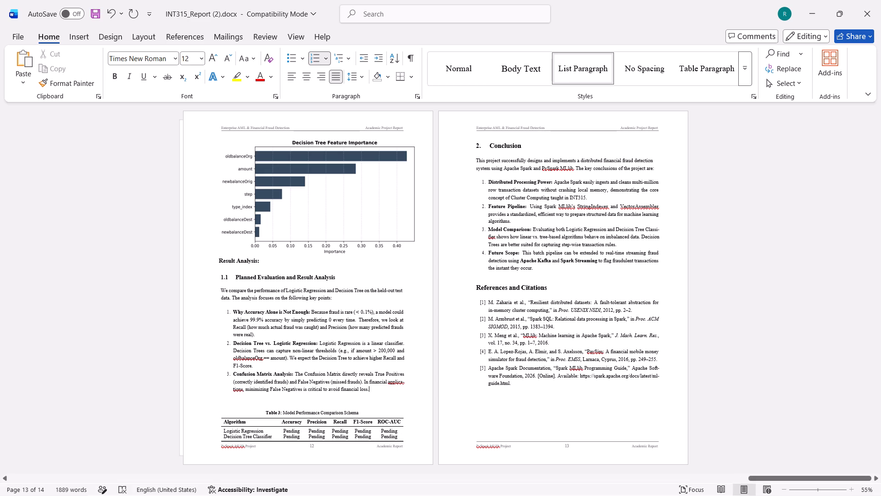
key("BackSpace")
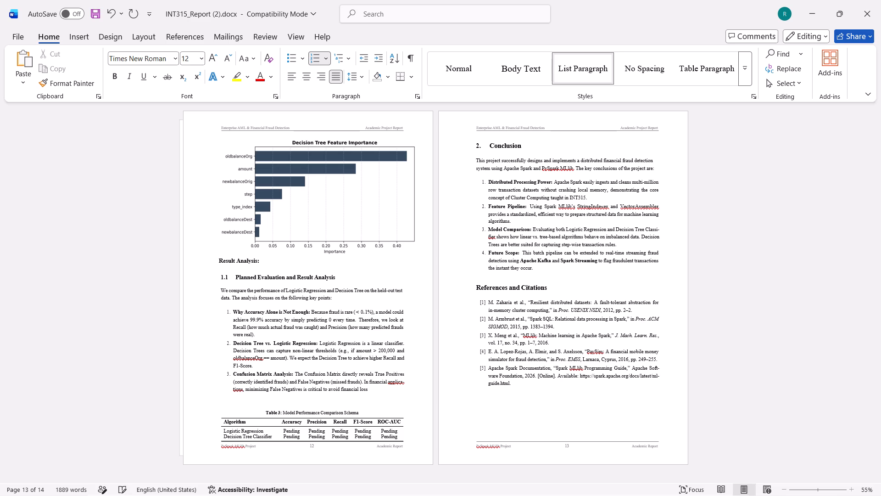
left_click(303, 402)
key("BackSpace")
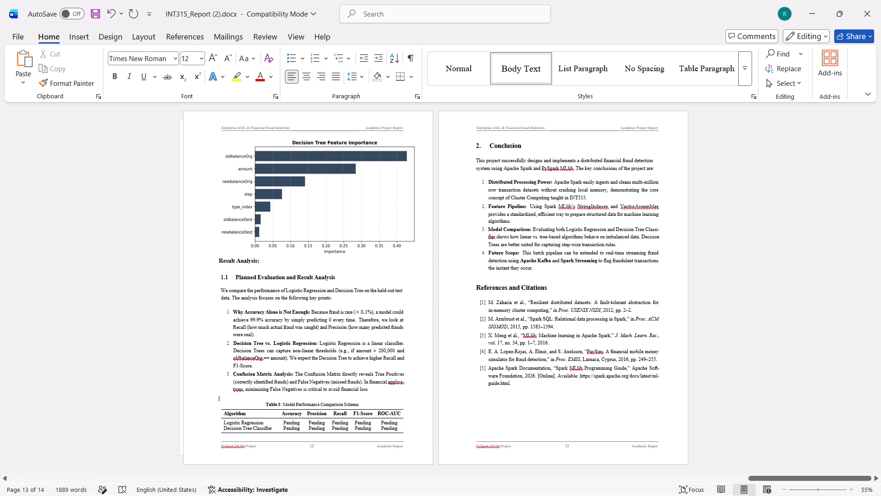
Delete the whole References and Citations section, including its heading and all five entries, below the Conclusion.
scroll(493, 295, "left", 1)
left_click_drag(521, 385, 499, 347)
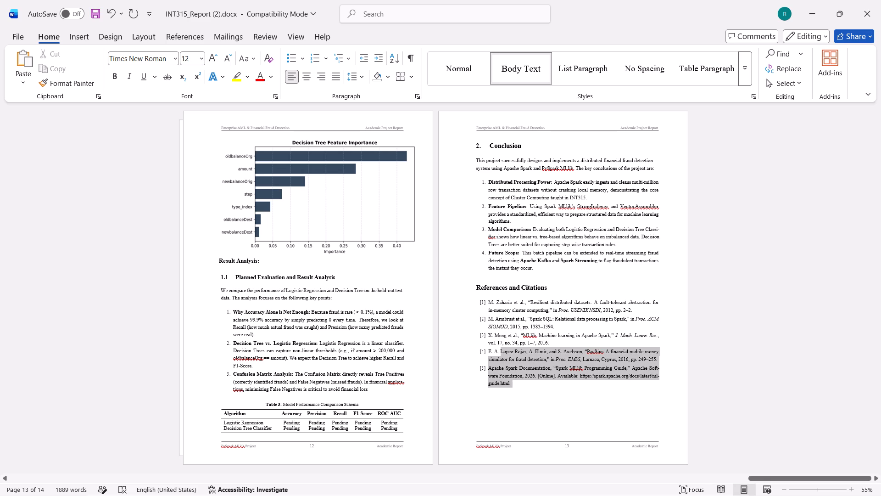
left_click_drag(499, 347, 467, 293)
key("BackSpace")
key("BackSpace")
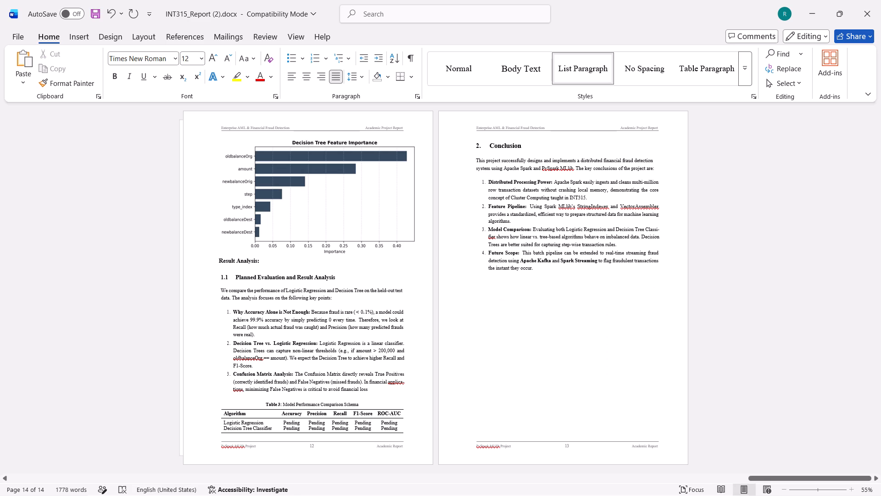
Dismiss the low-battery notice and return to the report.
scroll(467, 293, "right", 3)
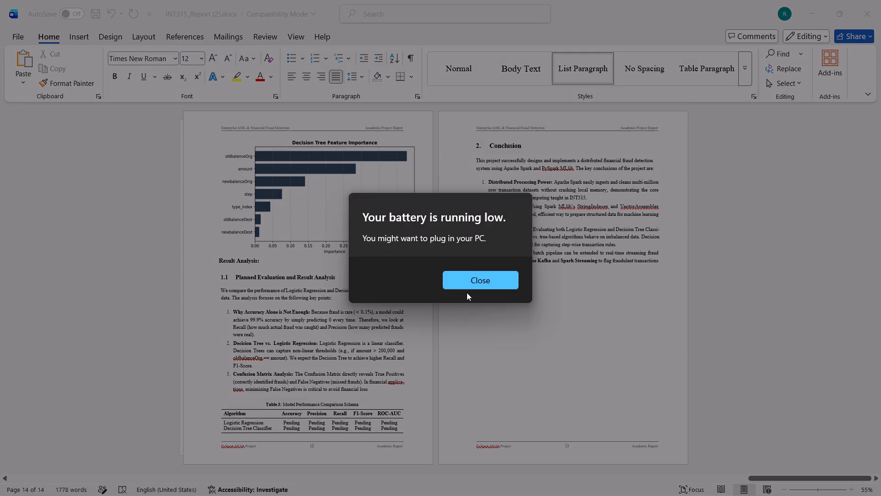
left_click(482, 275)
right_click(468, 298)
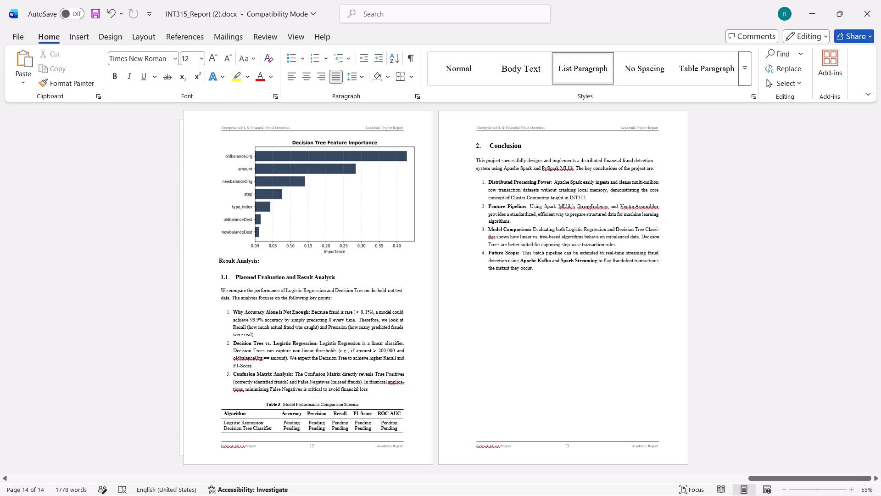
Save the report under its existing file name.
left_click(19, 35)
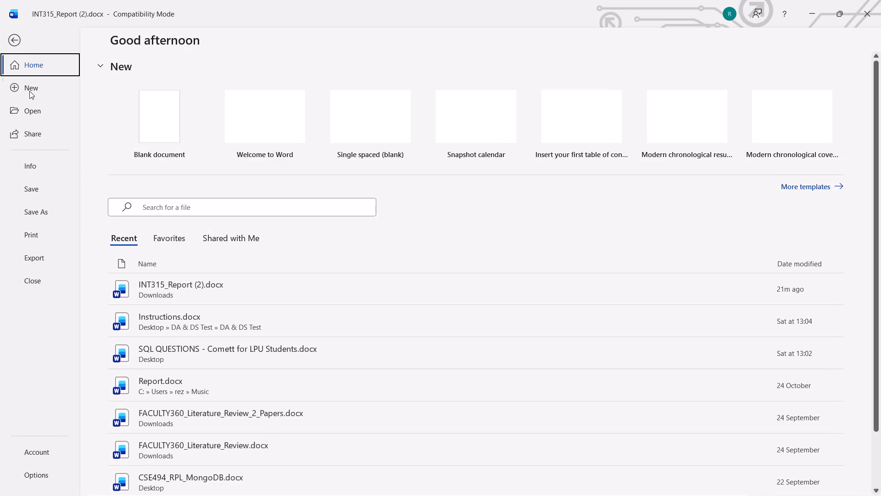
left_click(34, 194)
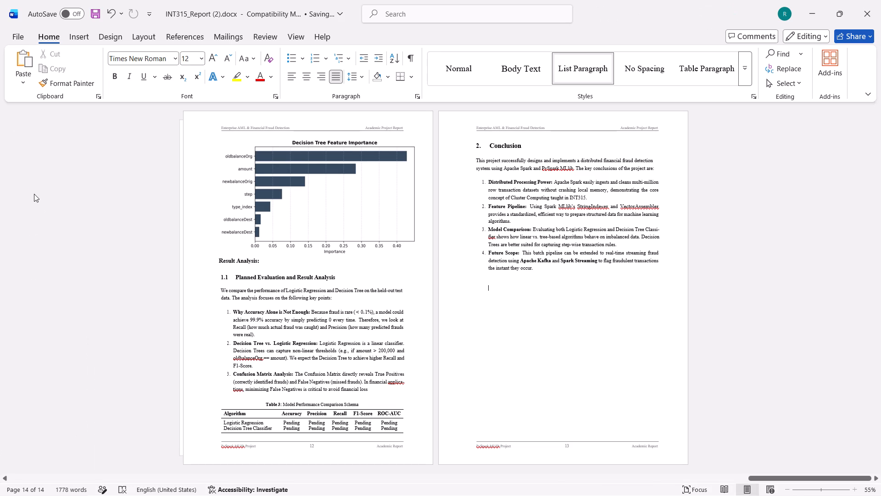
left_click(24, 34)
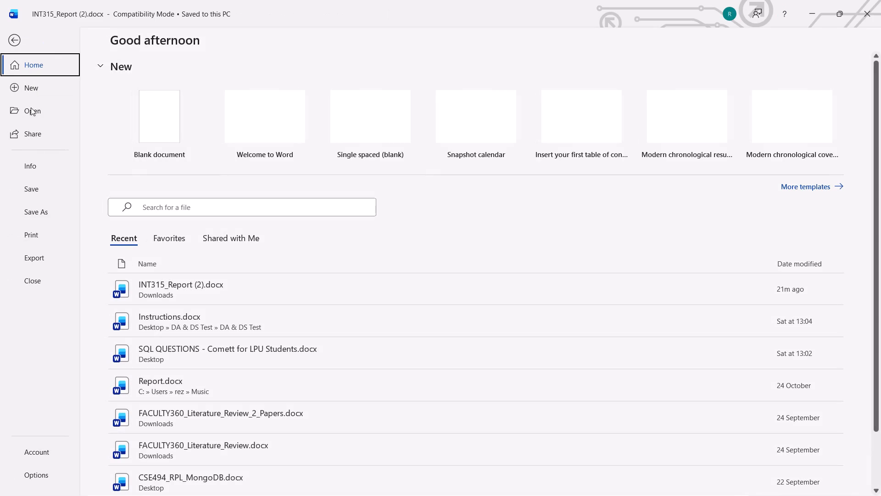
left_click(33, 186)
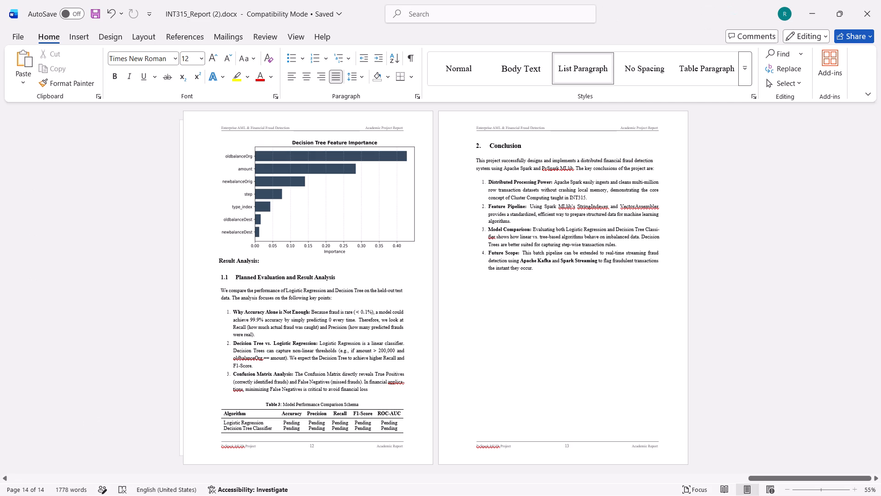
left_click(82, 215)
key("ctrl+s")
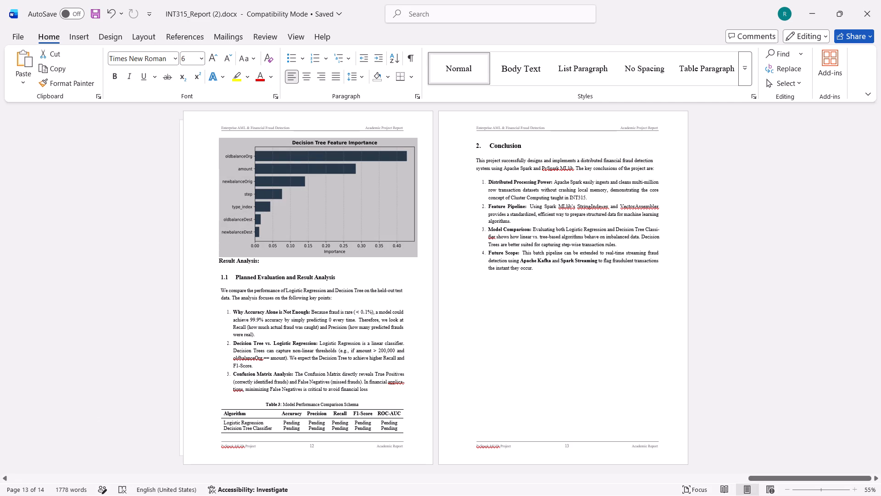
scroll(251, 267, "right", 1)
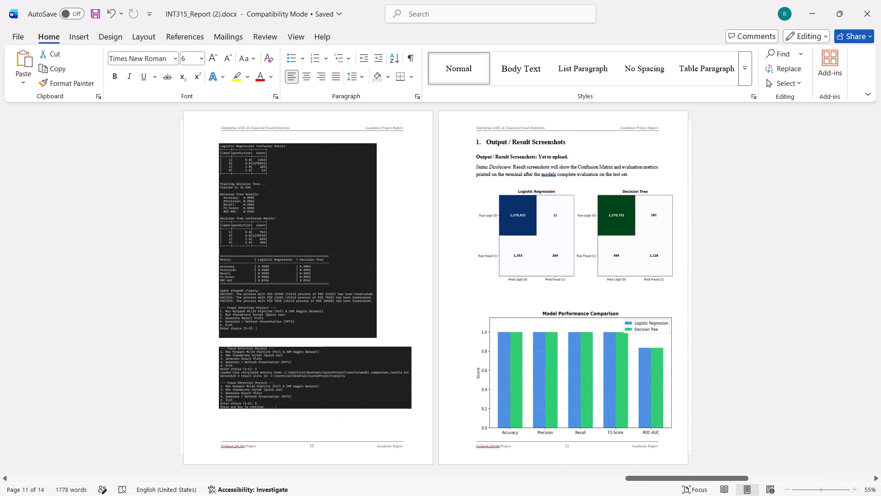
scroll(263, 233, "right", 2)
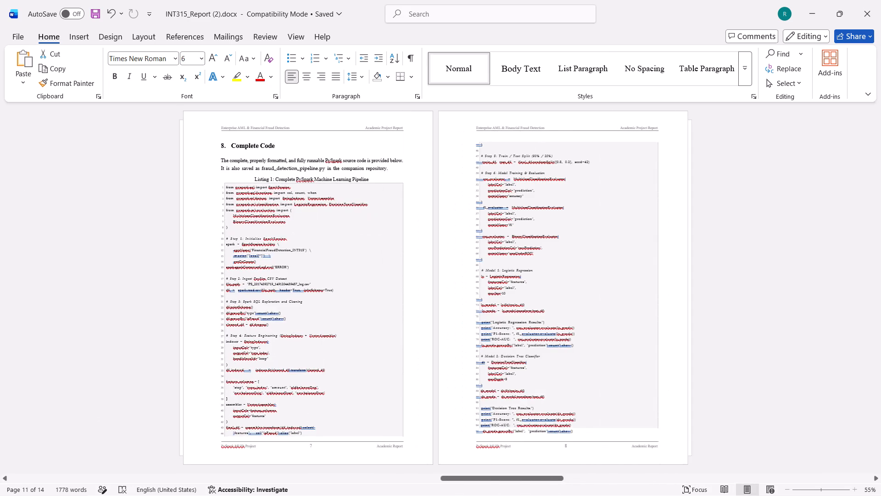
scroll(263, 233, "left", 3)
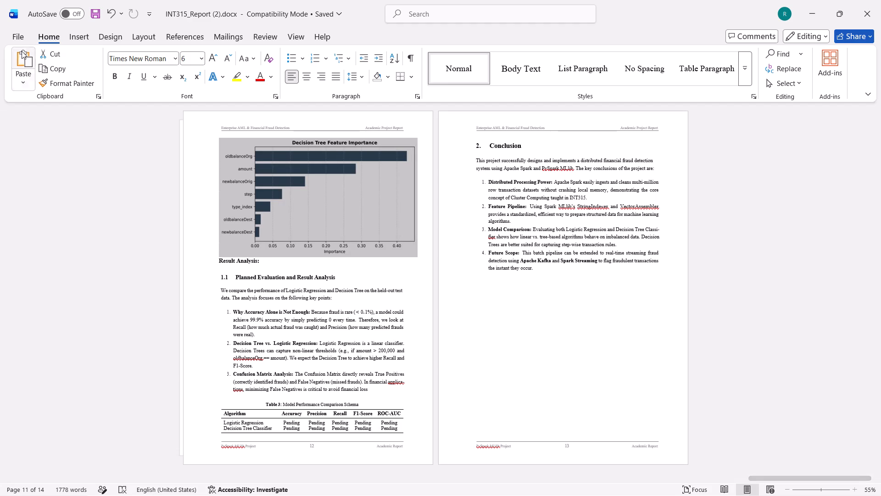
Save a copy of the report to the Desktop as a Word Document, keeping the file name INT315_Report (2).docx.
left_click(17, 34)
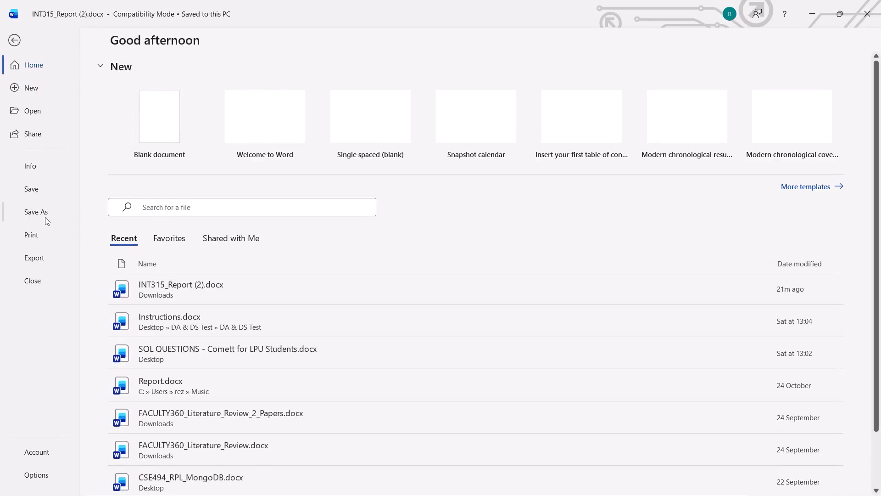
left_click(45, 217)
left_click(149, 337)
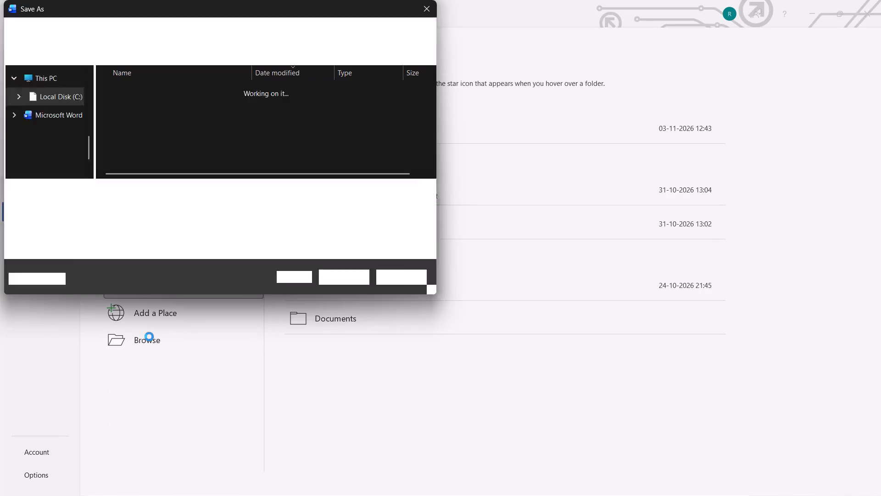
scroll(38, 111, "up", 7)
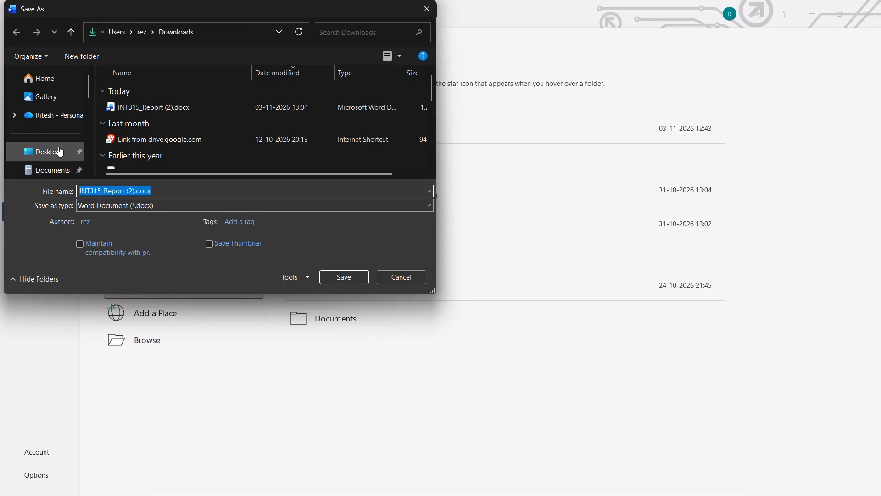
left_click(58, 147)
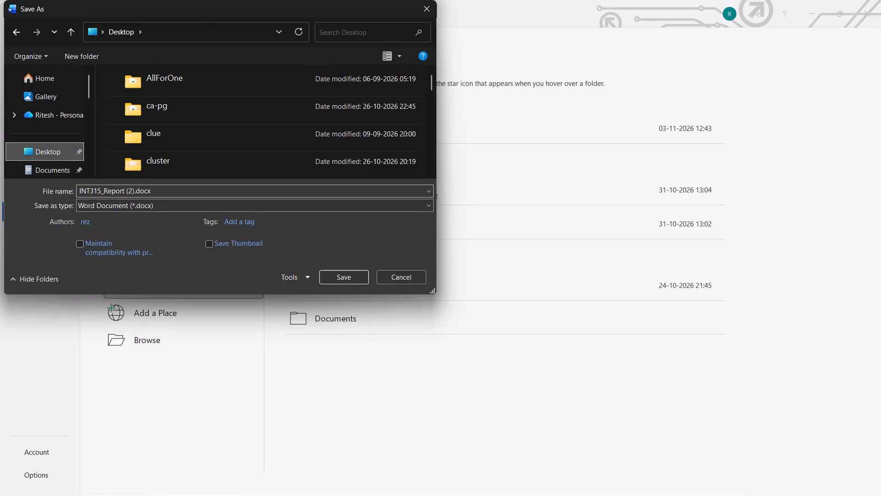
left_click(133, 189)
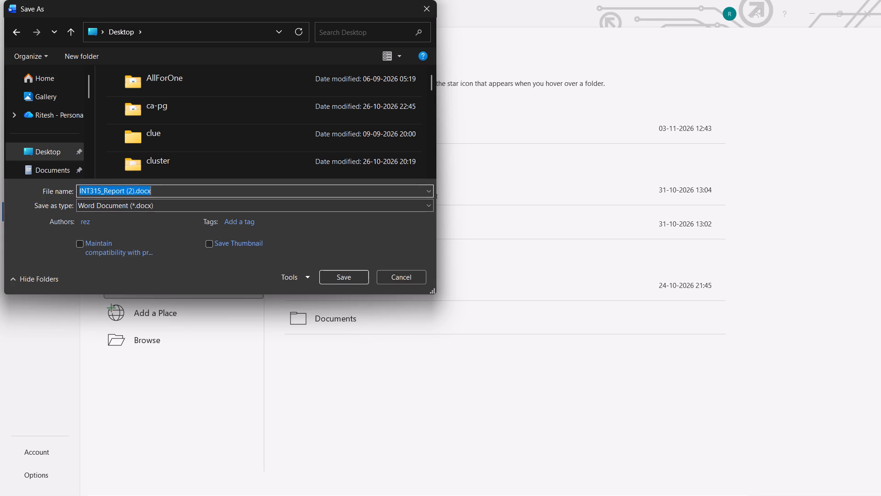
left_click(133, 189)
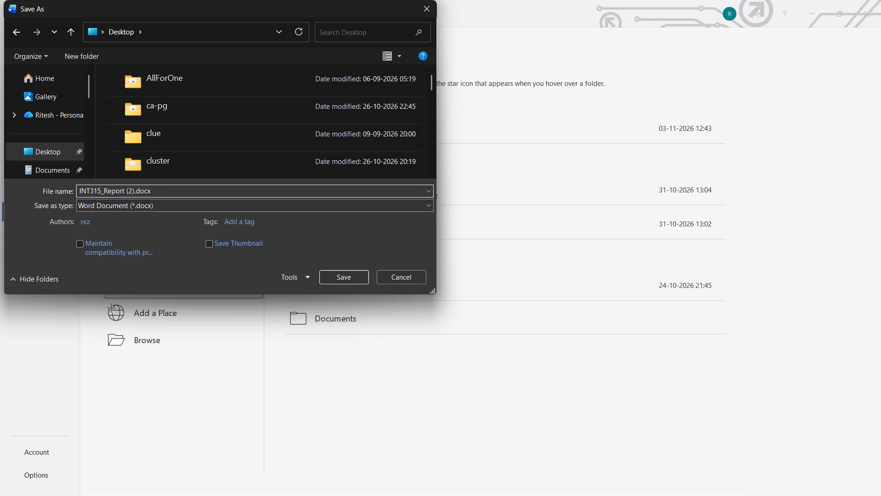
left_click(338, 278)
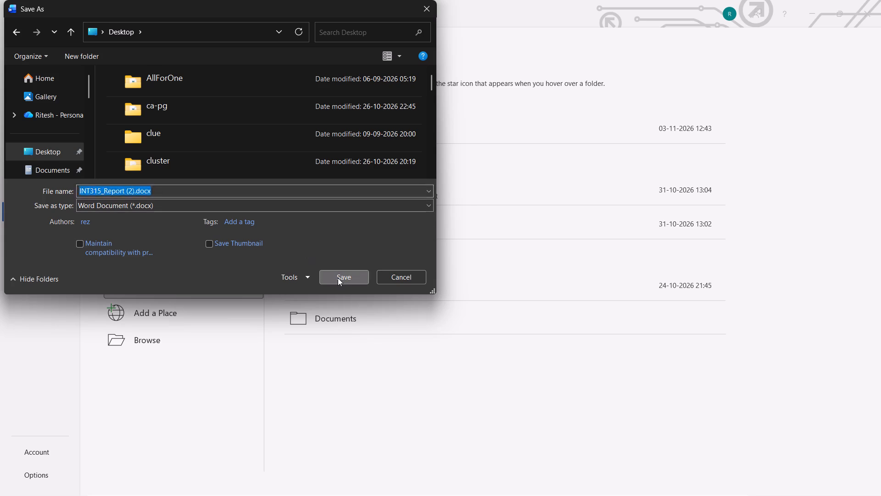
left_click(476, 279)
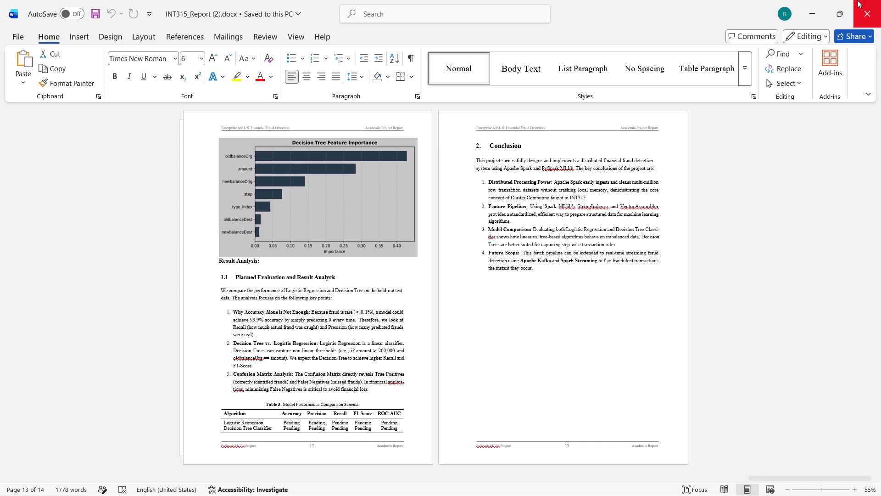
Minimize the report window.
left_click(821, 10)
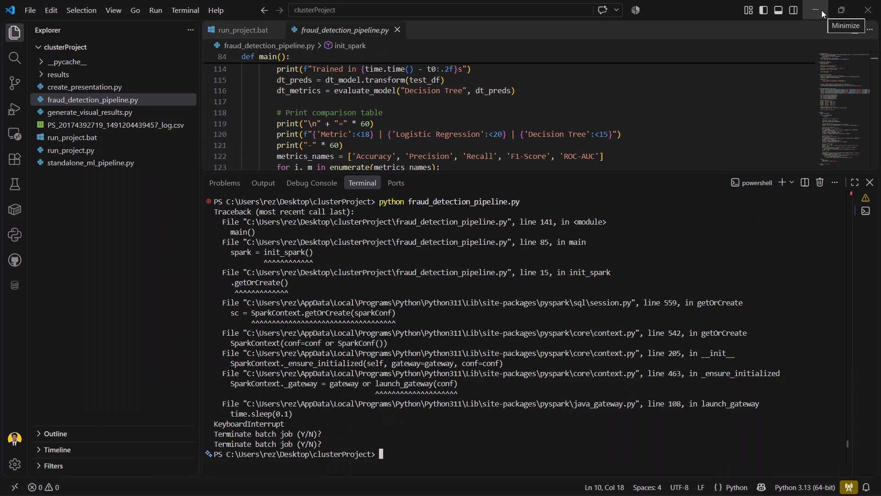